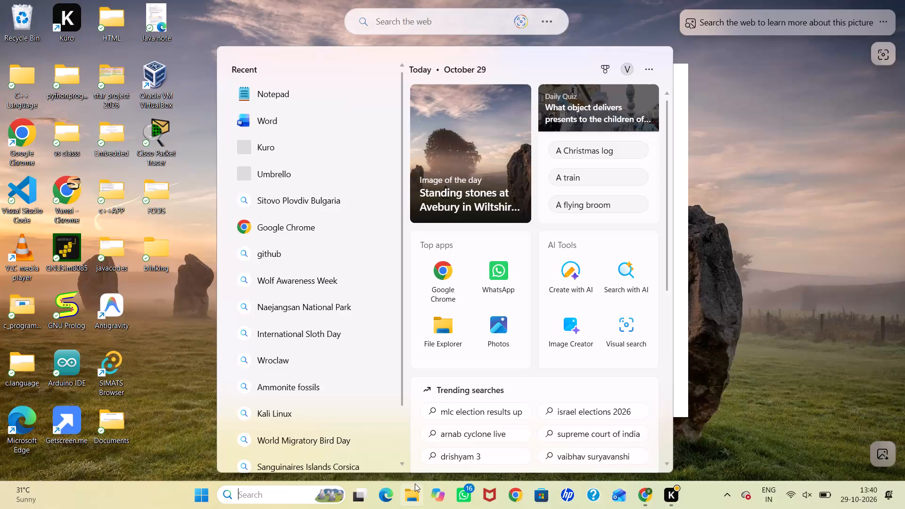
Search the computer for "ppt" and launch PowerPoint.
key(p)
text(pt)
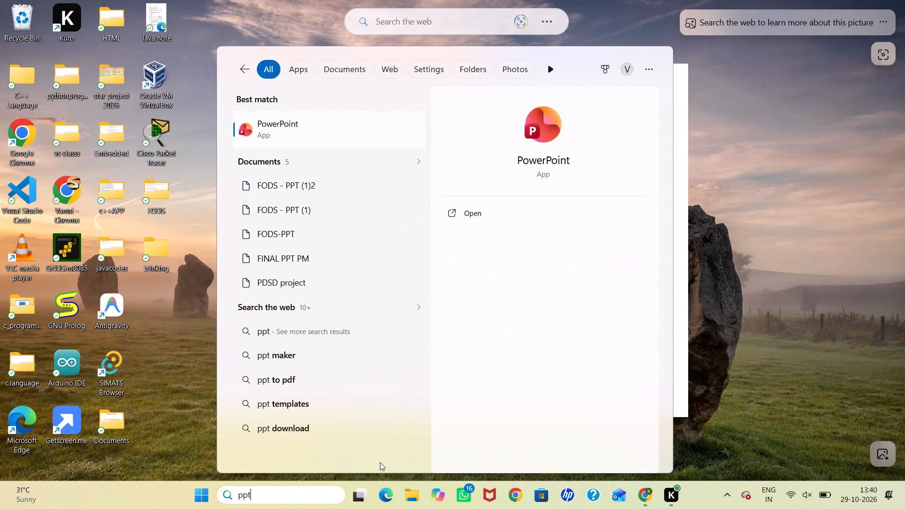
click(487, 218)
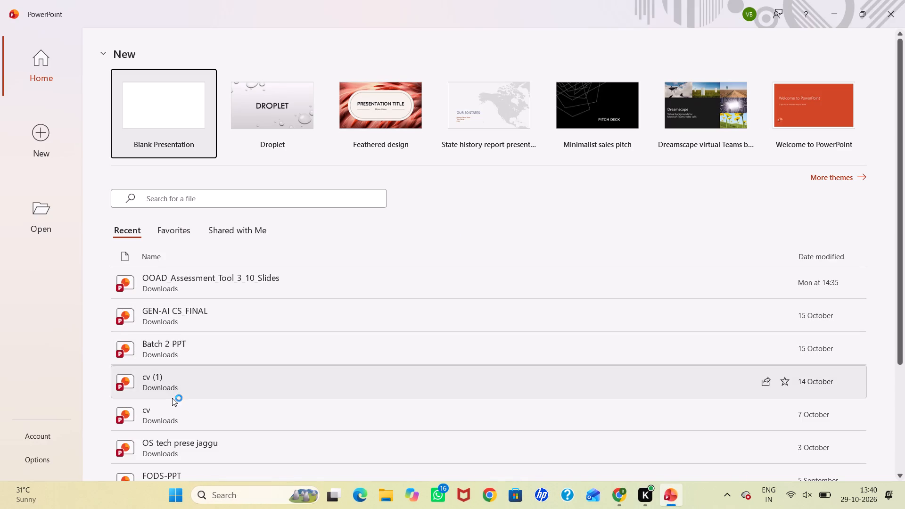
Open the recent presentation GEN-AI CS_FINAL from the Downloads folder.
scroll(236, 318, down, 3)
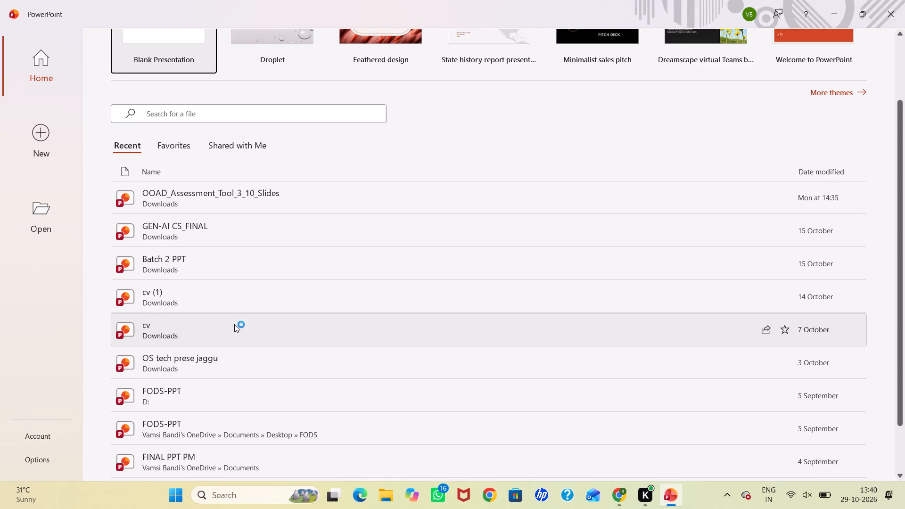
scroll(232, 325, down, 6)
scroll(231, 324, up, 5)
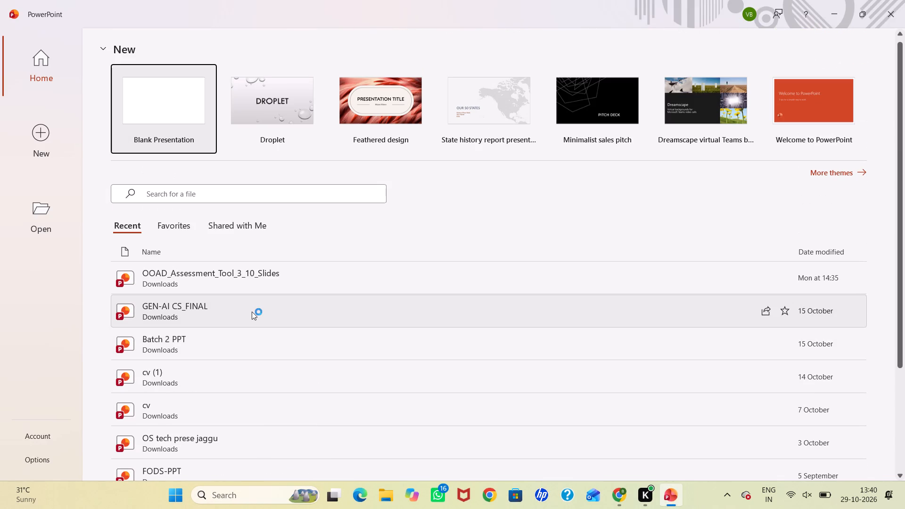
click(181, 308)
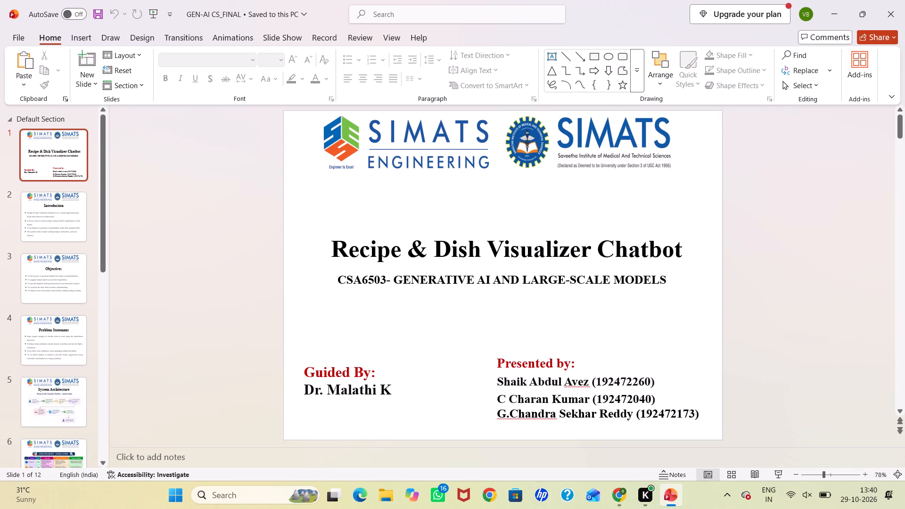
Look through the Recipe & Dish Visualizer Chatbot slides, including System Architecture, from the title slide to the closing slide.
scroll(534, 279, down, 5)
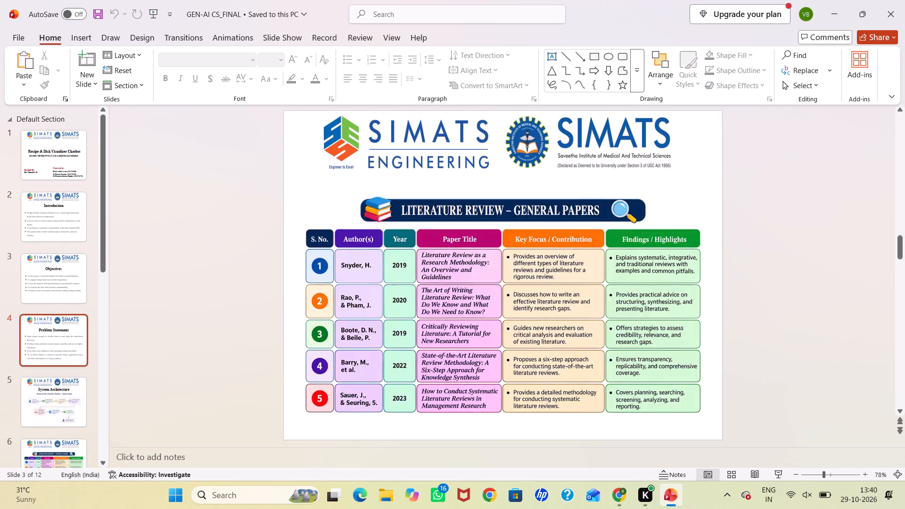
scroll(534, 282, down, 9)
scroll(533, 284, up, 3)
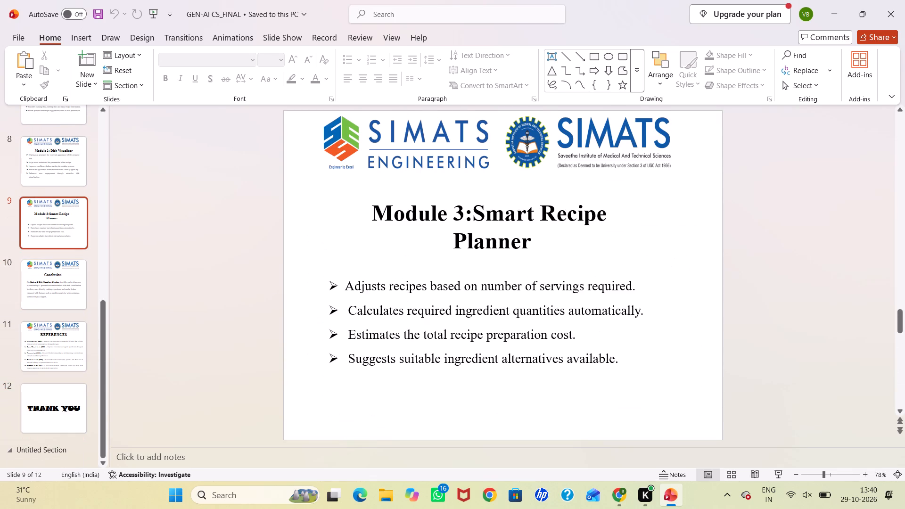
scroll(535, 282, up, 3)
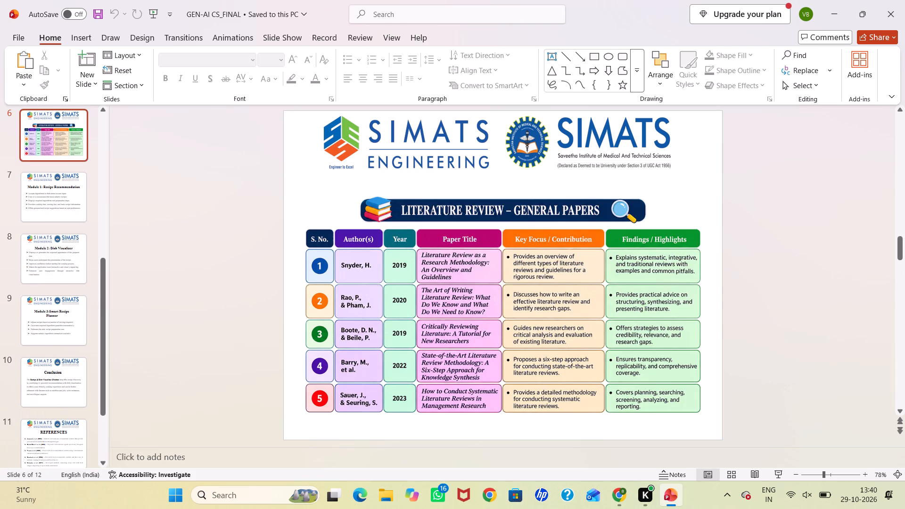
scroll(547, 285, up, 2)
scroll(547, 284, down, 2)
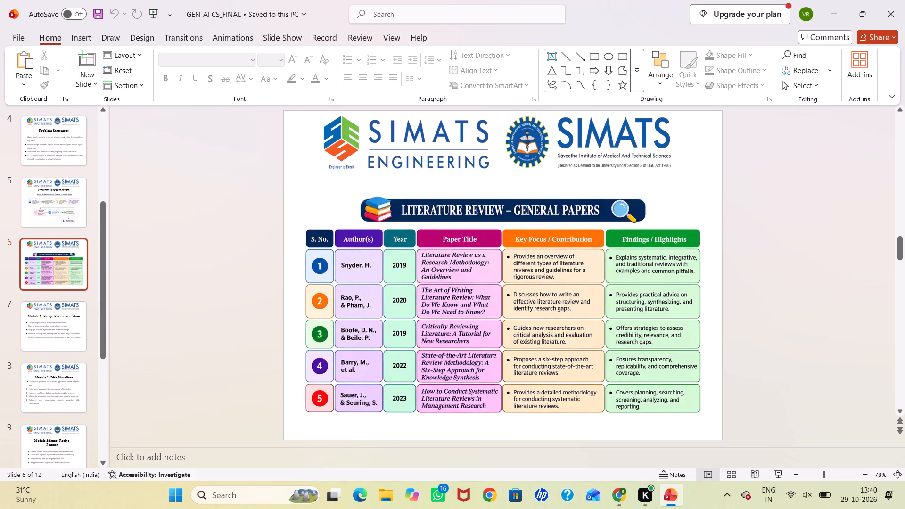
scroll(546, 284, up, 2)
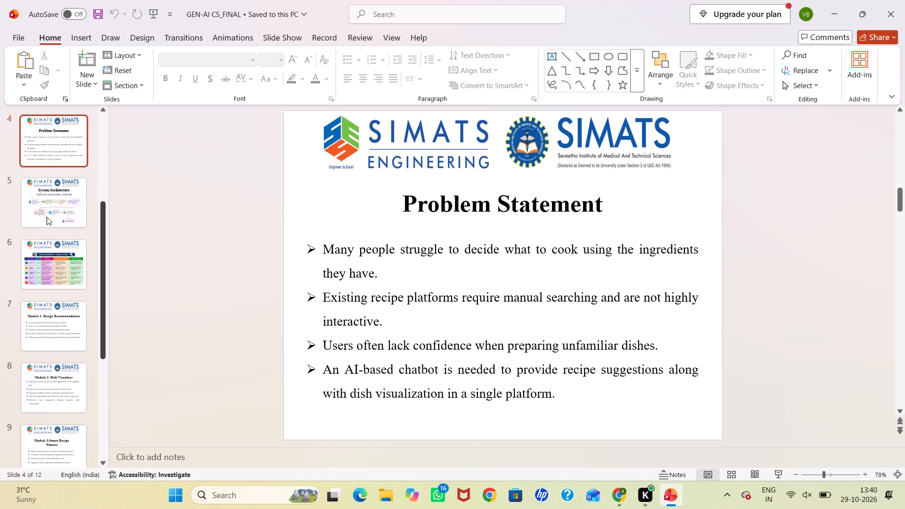
click(44, 213)
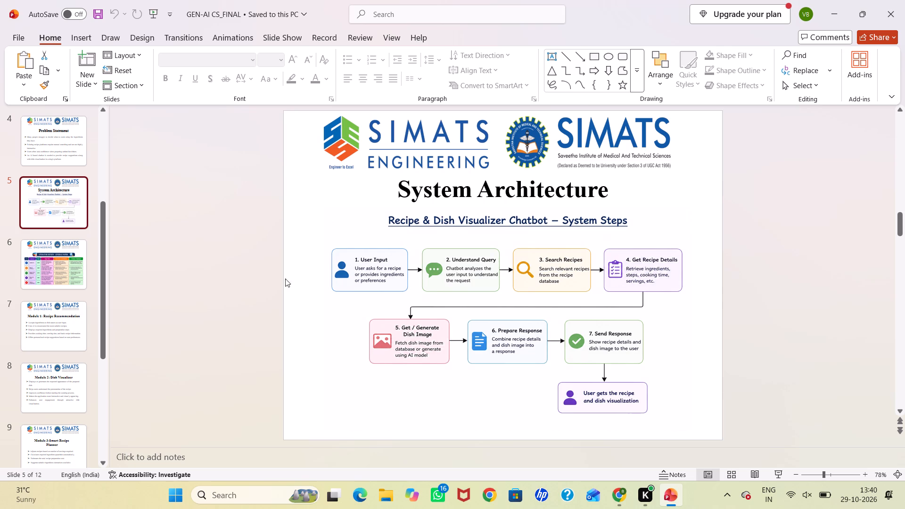
scroll(161, 271, up, 2)
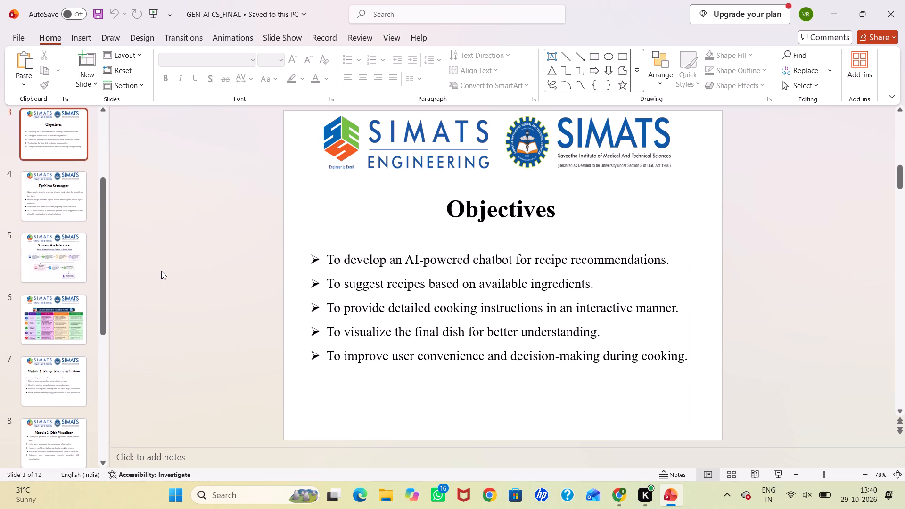
scroll(161, 271, up, 2)
scroll(161, 271, down, 1)
scroll(161, 271, up, 1)
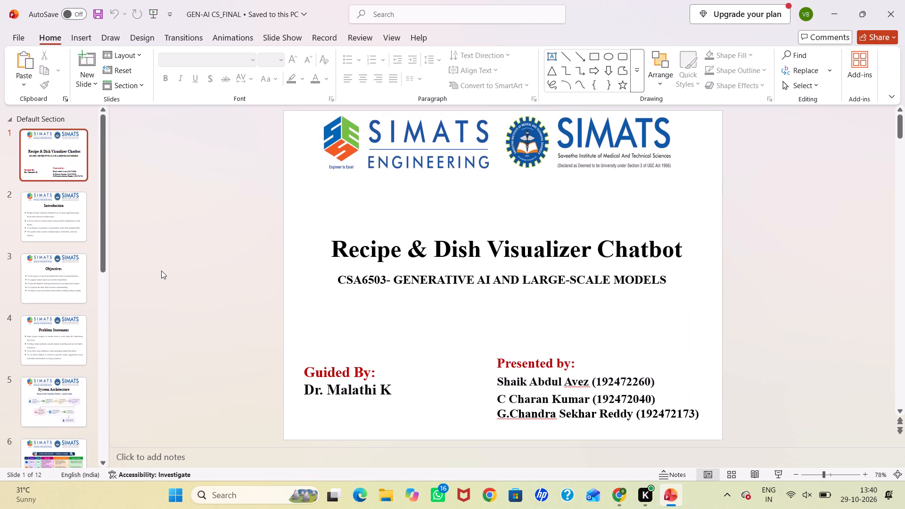
scroll(161, 271, down, 14)
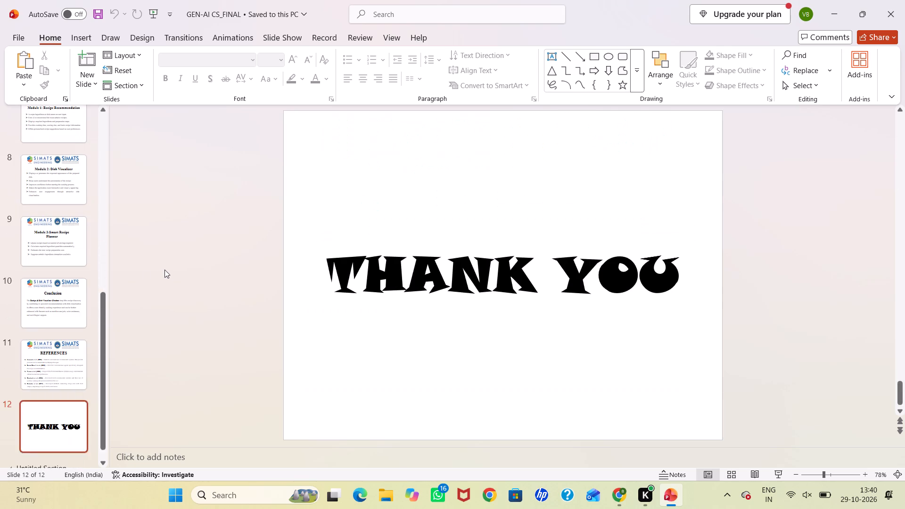
scroll(165, 270, down, 2)
scroll(165, 269, up, 7)
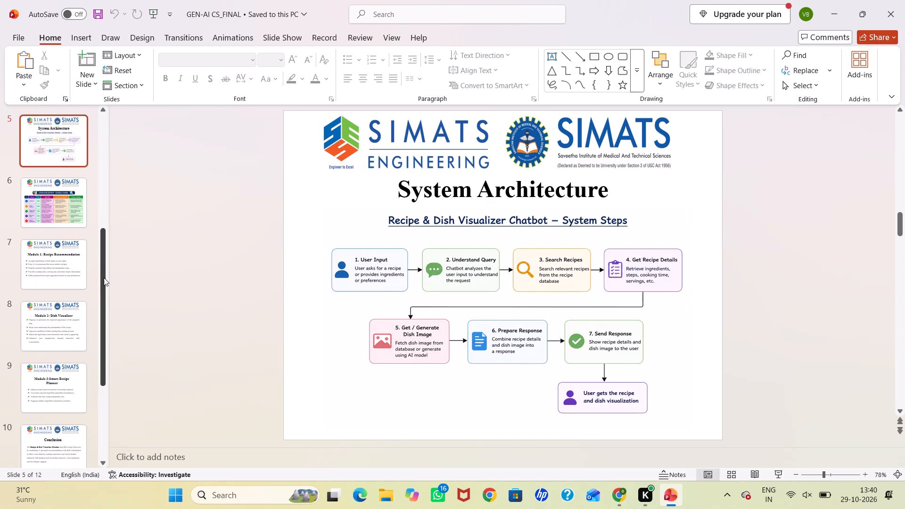
Examine the Problem Statement, Literature Review and Module 1: Recipe Recommendation slides individually.
scroll(83, 283, up, 3)
click(64, 285)
scroll(66, 284, up, 2)
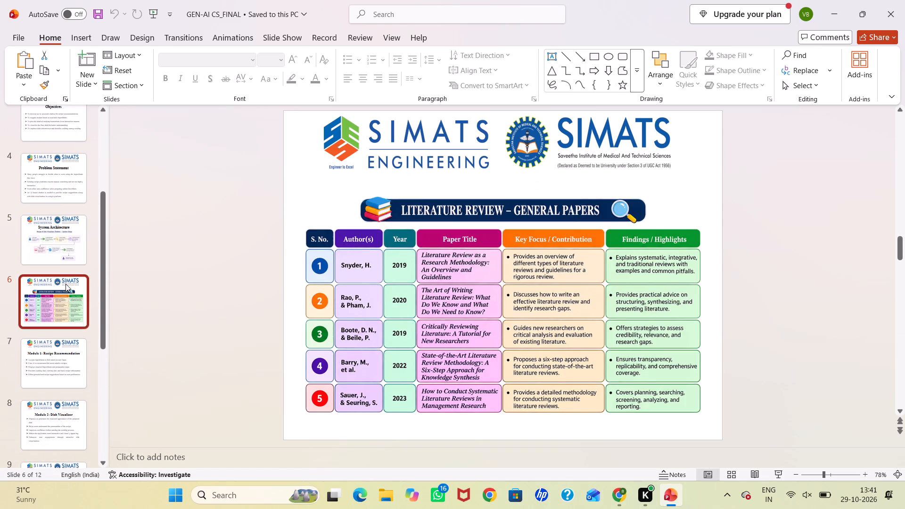
scroll(66, 284, up, 1)
click(63, 254)
scroll(63, 254, down, 3)
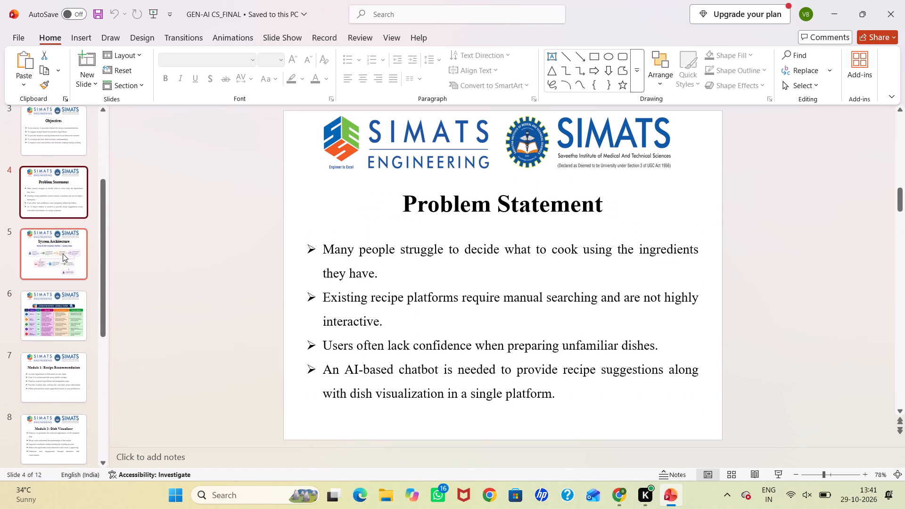
scroll(63, 254, down, 4)
scroll(63, 254, up, 10)
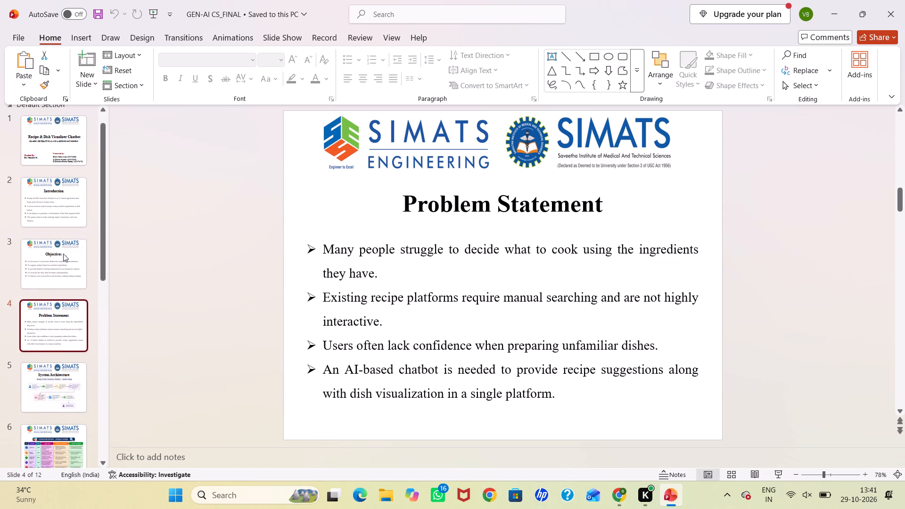
scroll(63, 254, up, 7)
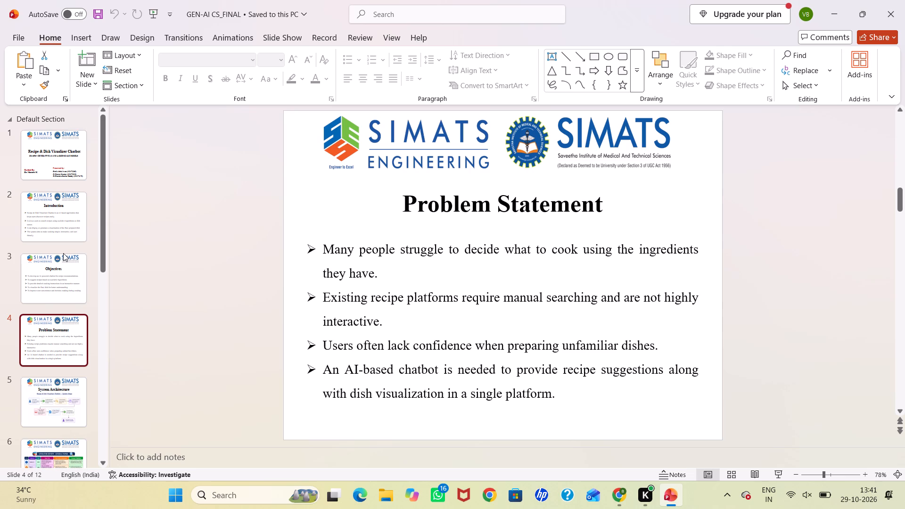
scroll(74, 254, down, 5)
click(65, 265)
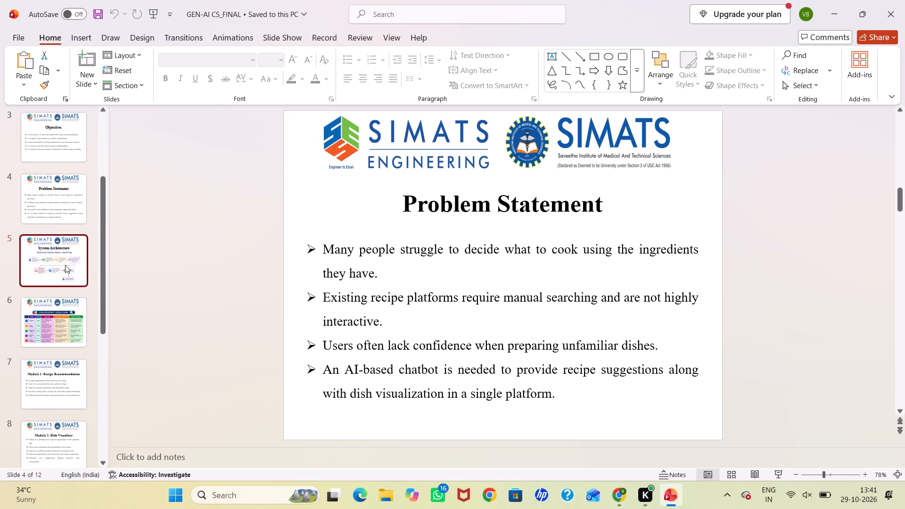
scroll(65, 268, down, 3)
click(60, 252)
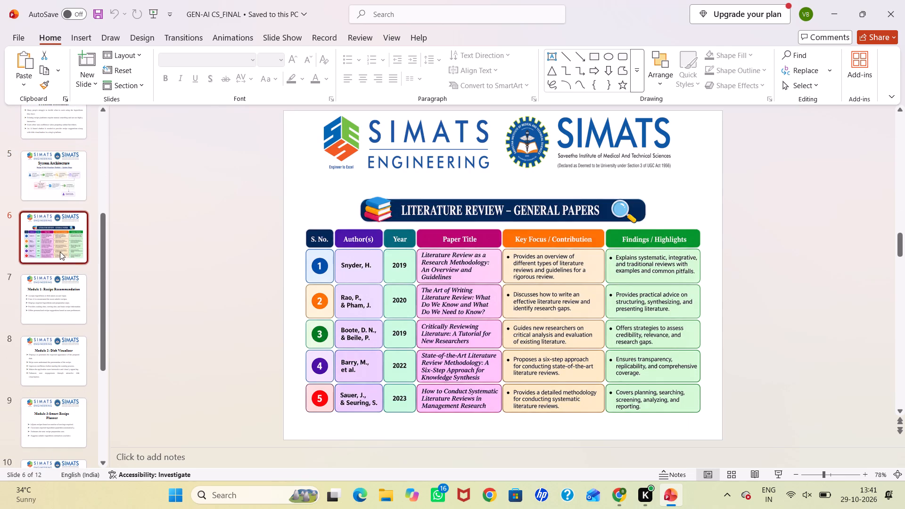
click(65, 297)
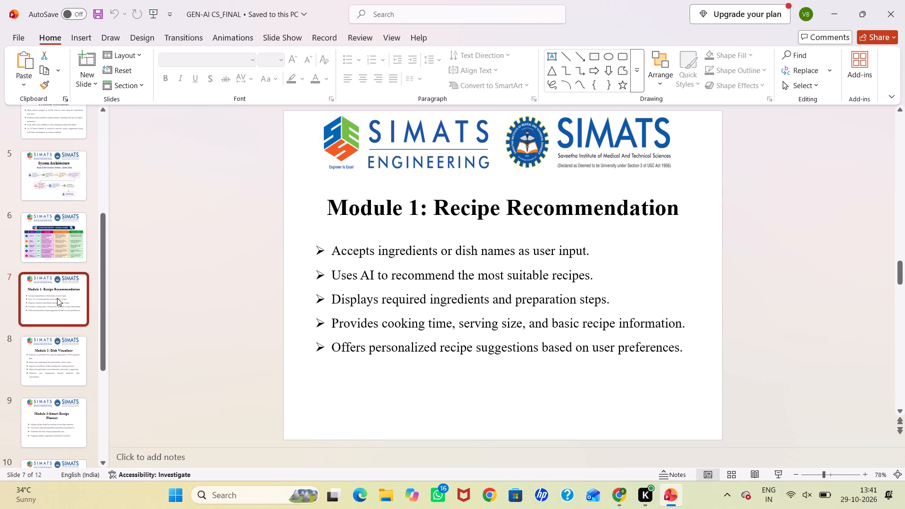
scroll(57, 296, down, 4)
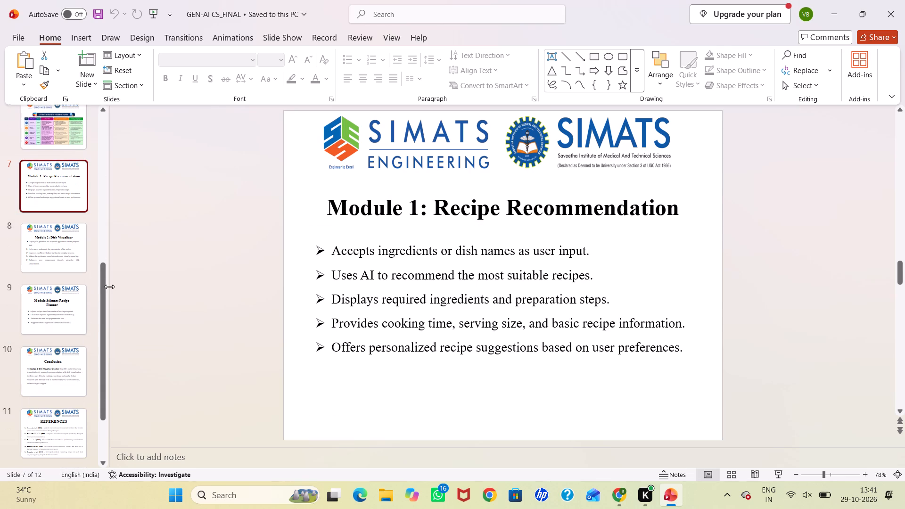
Review the slides from Module 1 through the closing THANK YOU slide, and go back to the title slide.
key(Down)
key(Down)
key(Down)
key(Down)
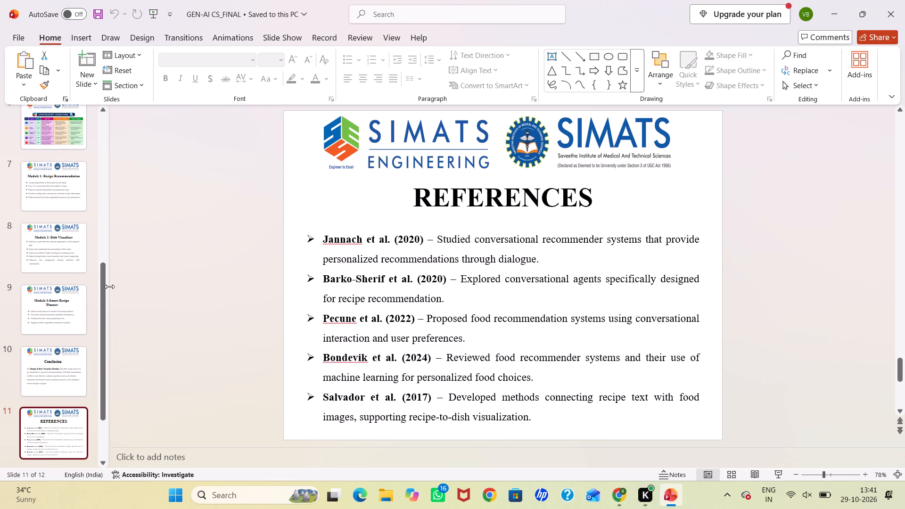
key(Down)
key(Down)
key(Down)
key(Up)
key(Up)
key(Up)
key(Up)
key(Up)
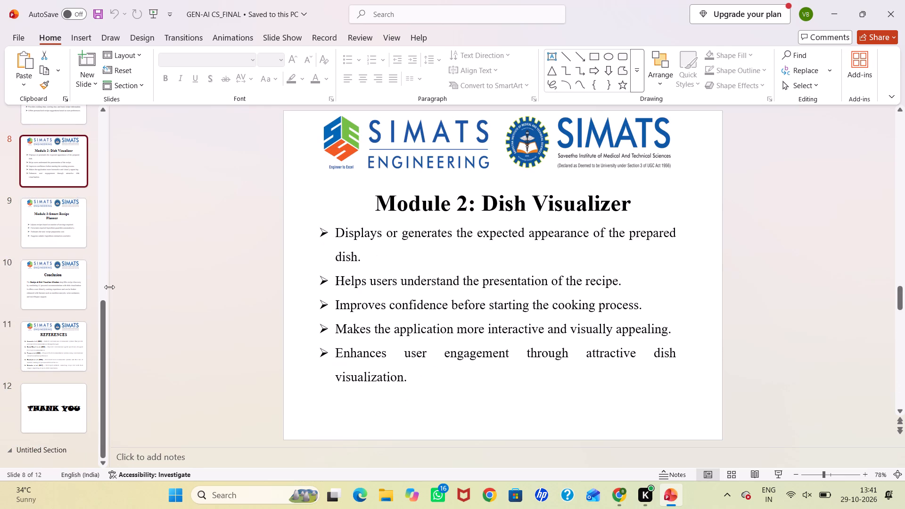
key(Up)
key(Up)
key(Down)
key(Down)
key(Down)
key(Down)
key(Down)
key(Down)
key(Down)
key(Down)
key(Down)
key(Down)
key(Down)
key(Down)
key(Down)
key(Down)
key(Down)
key(Down)
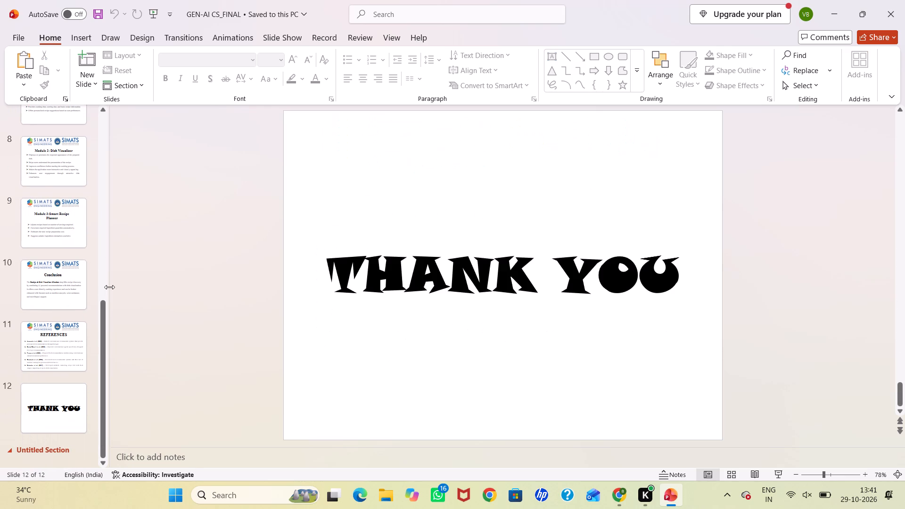
key(Down)
key(Up)
key(Up)
key(Up)
key(Up)
key(Up)
key(Up)
key(Up)
key(Up)
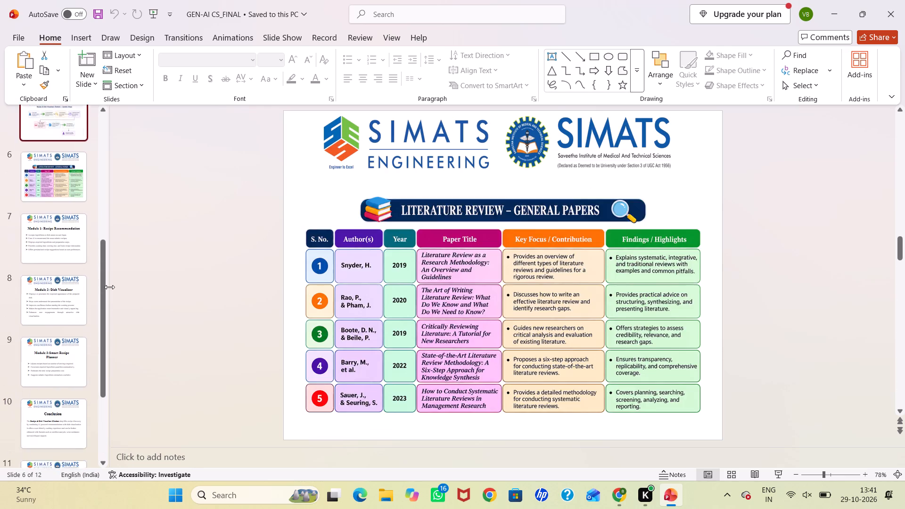
key(Up)
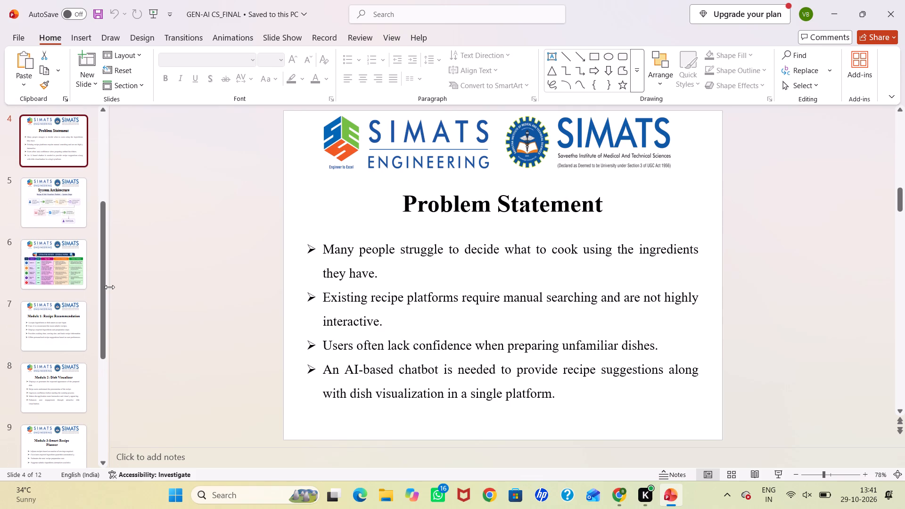
key(Up)
key(Up)
key(Up)
key(Up)
key(Up)
key(Up)
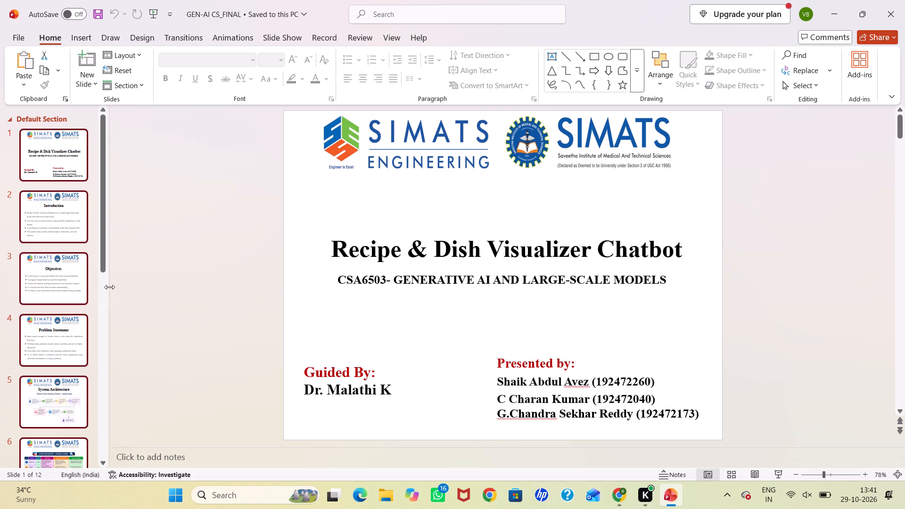
Go through the whole deck once more, from the title slide to the closing slide and back.
key(Down)
key(Down)
key(Down)
key(Down)
key(Down)
key(Down)
key(Down)
key(Down)
key(Down)
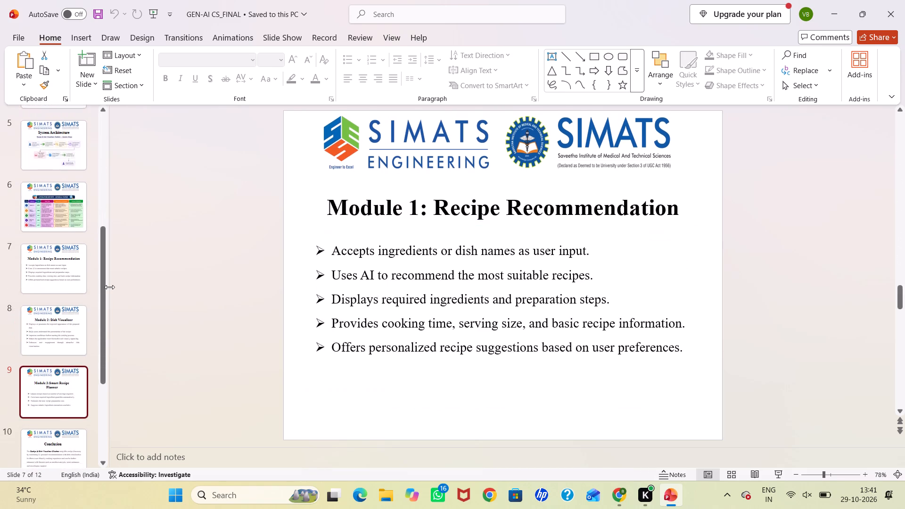
key(Down)
key(Down)
key(Down)
key(Down)
key(Down)
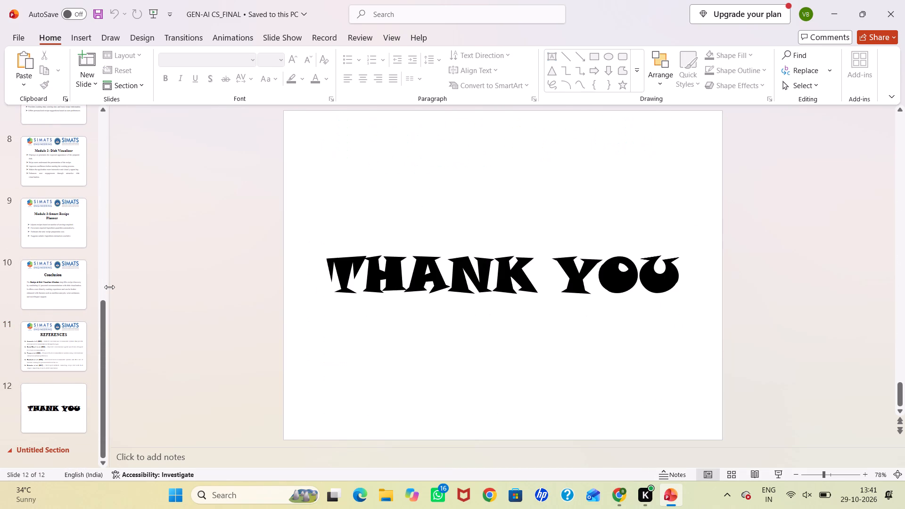
key(Up)
key(Up)
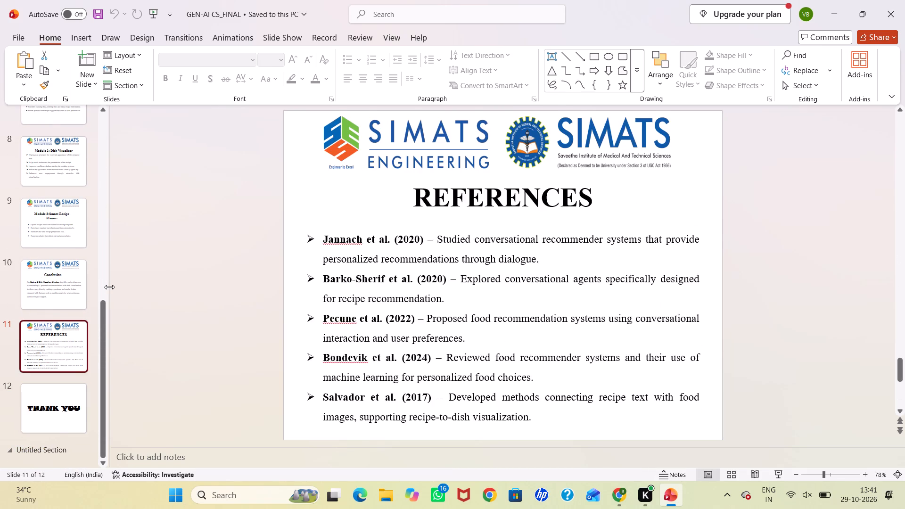
key(Up)
key(Up)
key(Up)
key(Up)
key(Up)
key(Up)
key(Up)
key(Up)
key(Up)
key(Up)
key(Up)
key(Up)
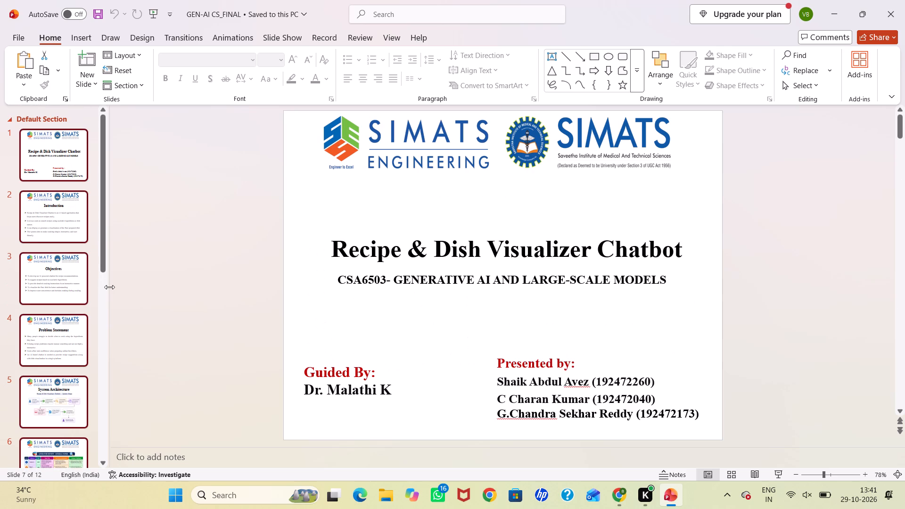
Switch to Google Classroom in Chrome and open the ZEROTH REVIEW PPT Drive folder from the MS2-SEP-DEC2026 class stream.
click(617, 487)
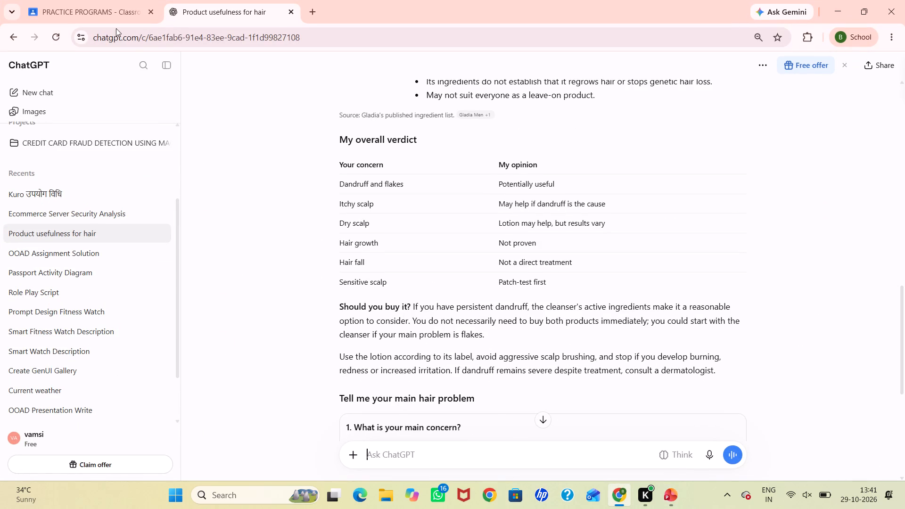
click(107, 0)
click(25, 70)
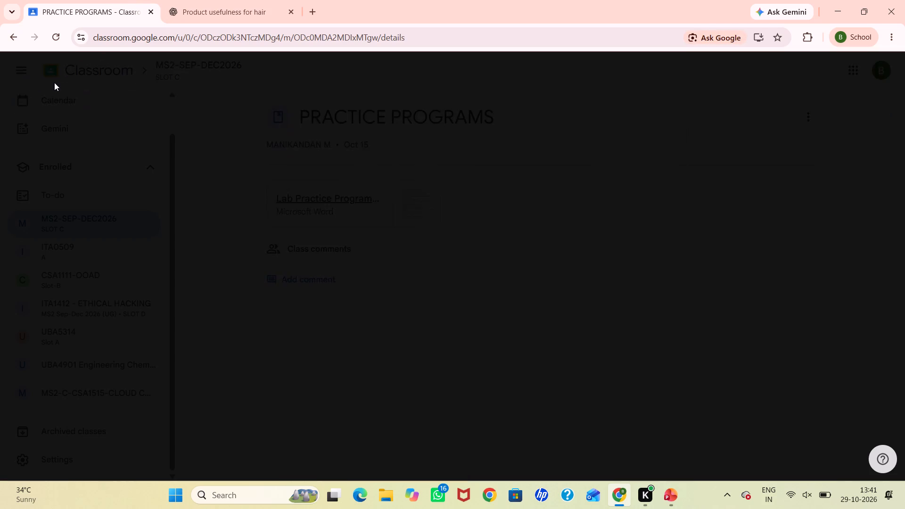
click(64, 219)
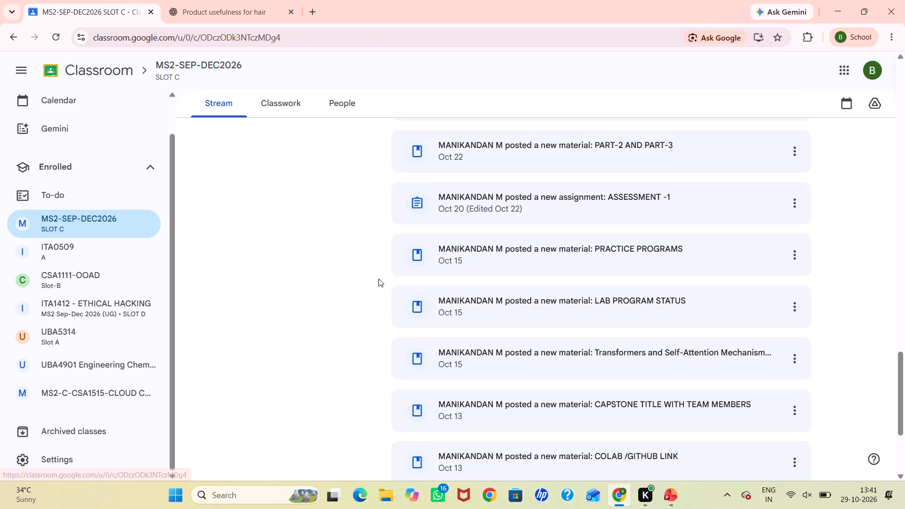
scroll(486, 318, up, 4)
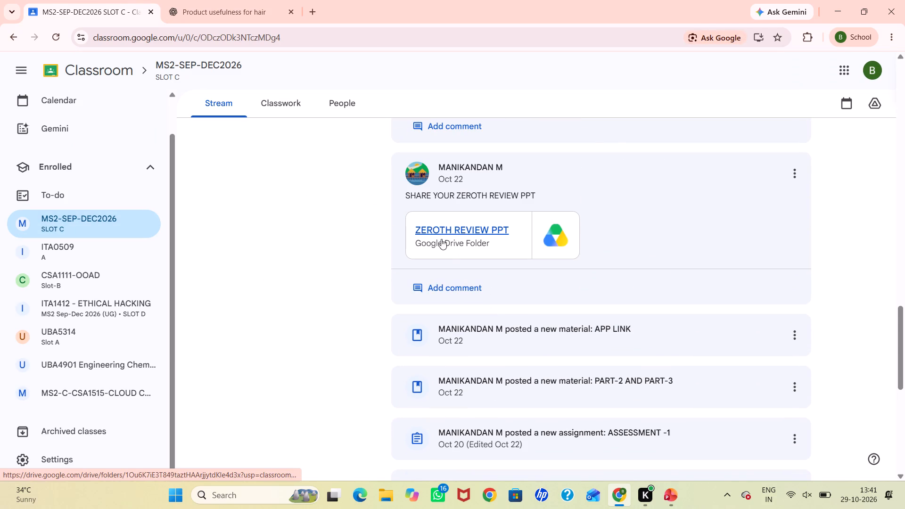
scroll(456, 234, up, 1)
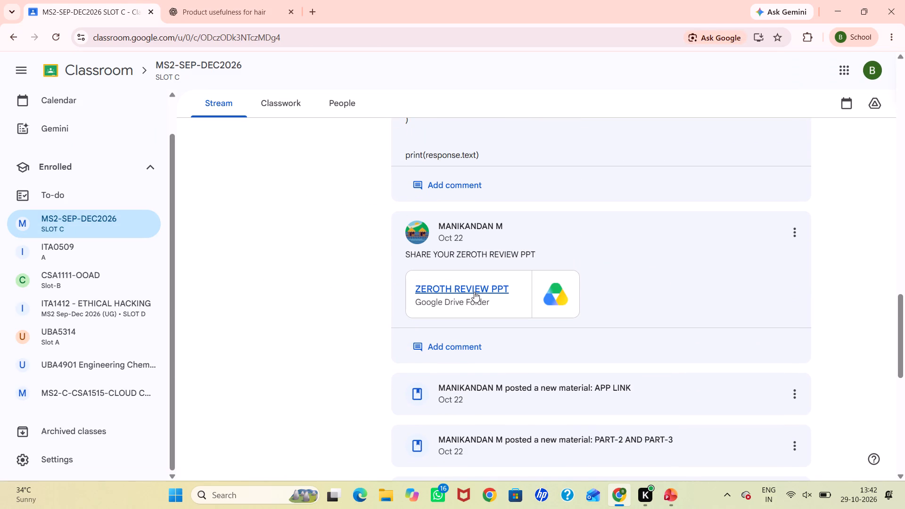
click(472, 291)
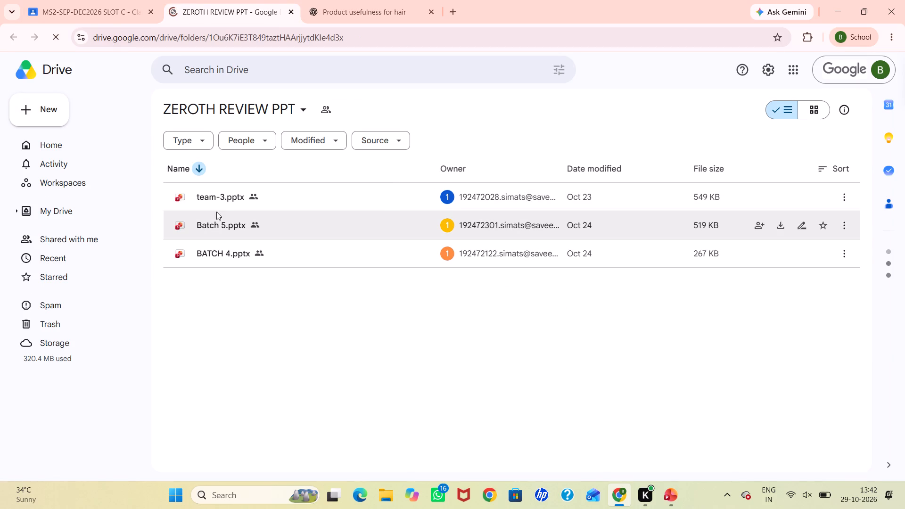
Open team-3.pptx from the folder, look through its slides including Module 1: QR Code Decoding and Destination Threat Intelligence, and close it.
double_click(220, 197)
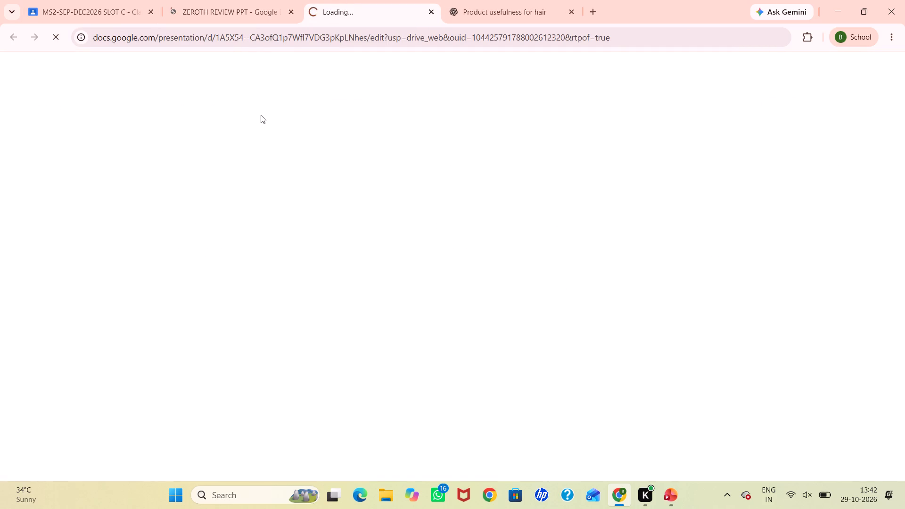
scroll(483, 231, down, 5)
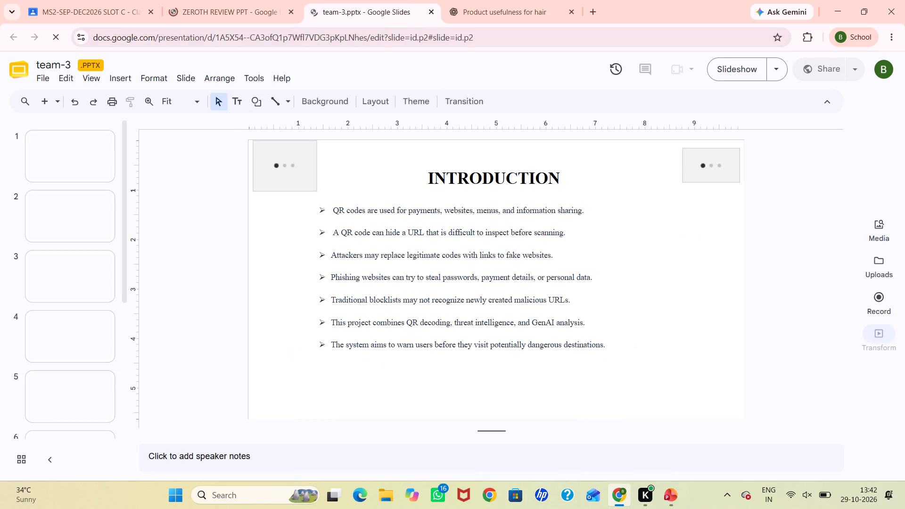
scroll(473, 228, up, 2)
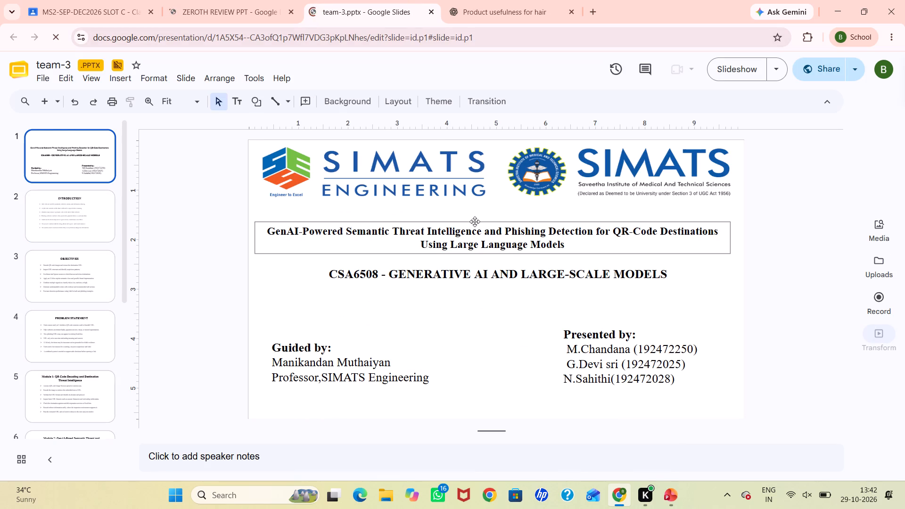
scroll(449, 284, down, 1)
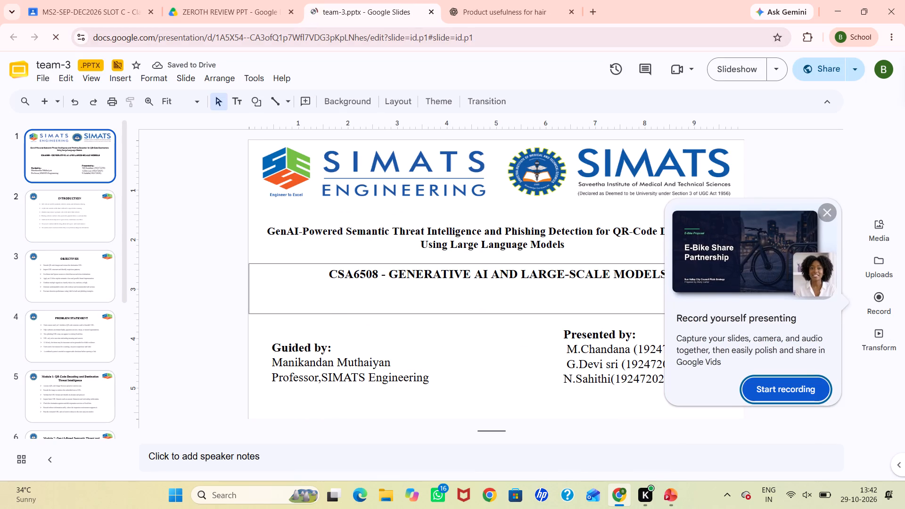
scroll(113, 240, down, 4)
scroll(74, 243, down, 4)
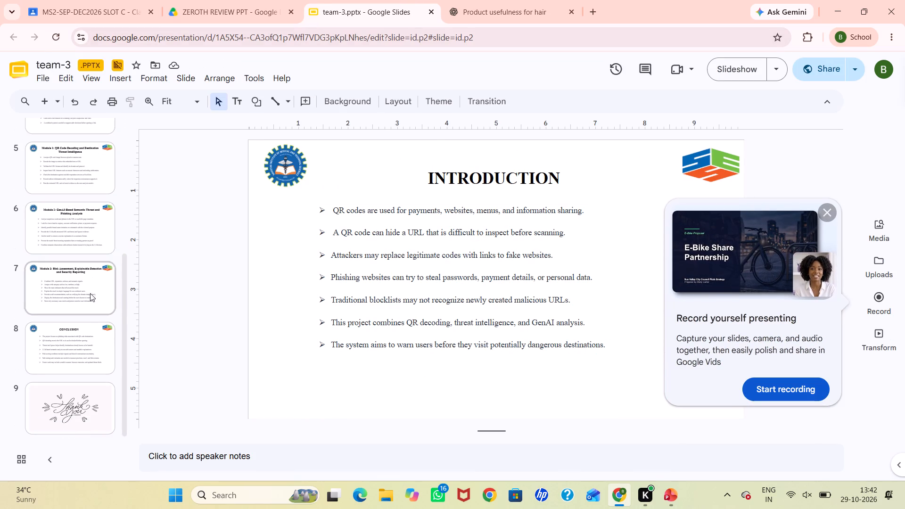
scroll(77, 250, up, 6)
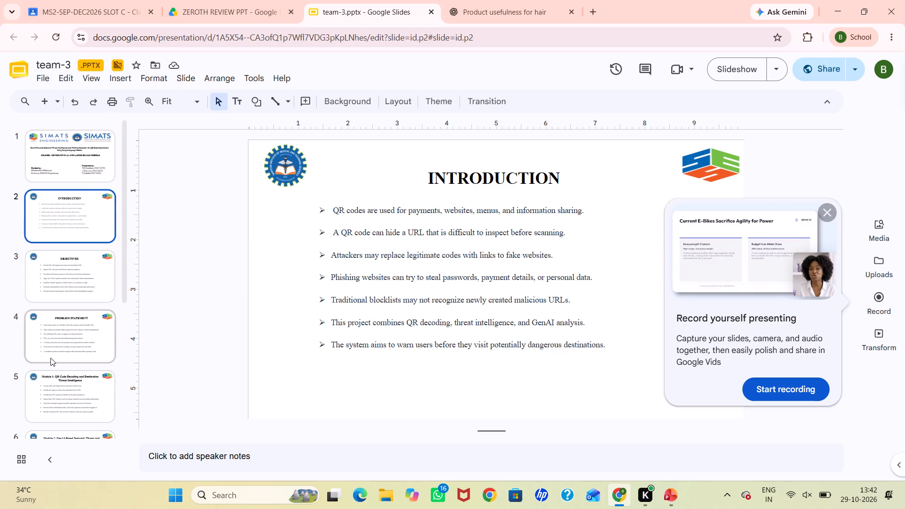
click(62, 381)
scroll(38, 315, down, 3)
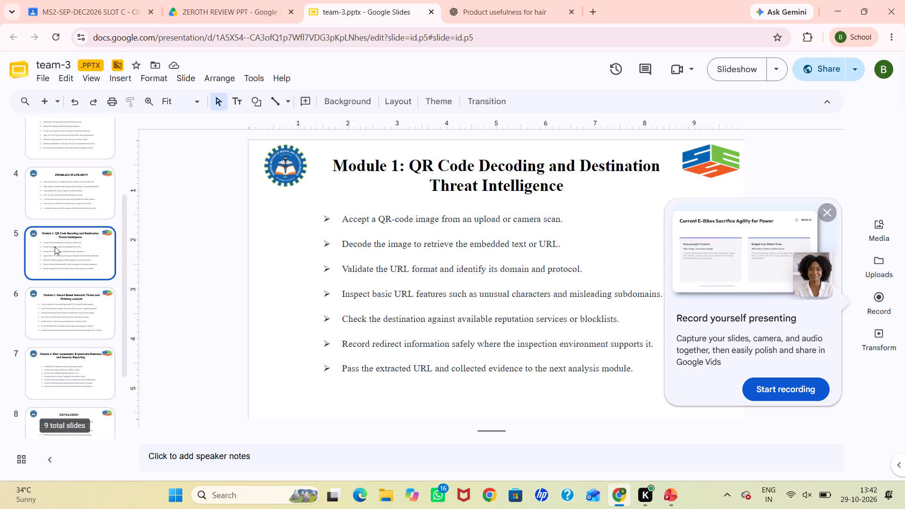
click(431, 13)
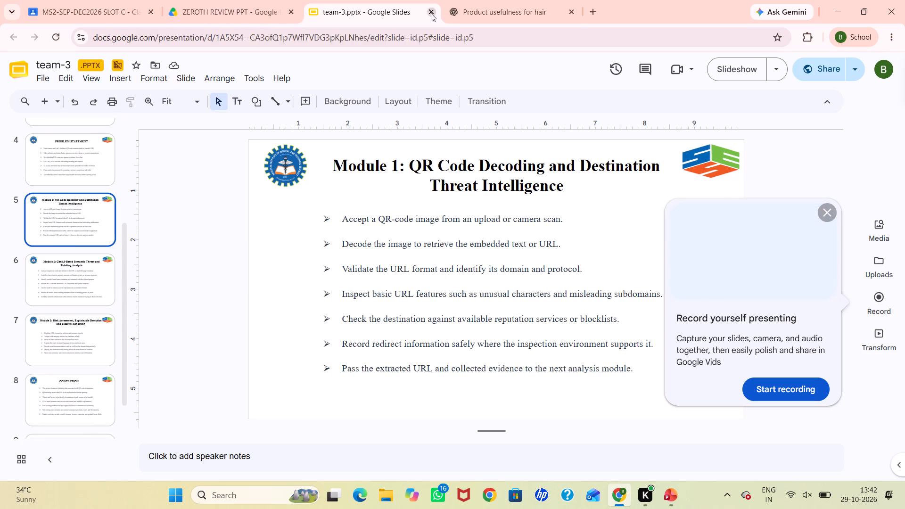
click(285, 304)
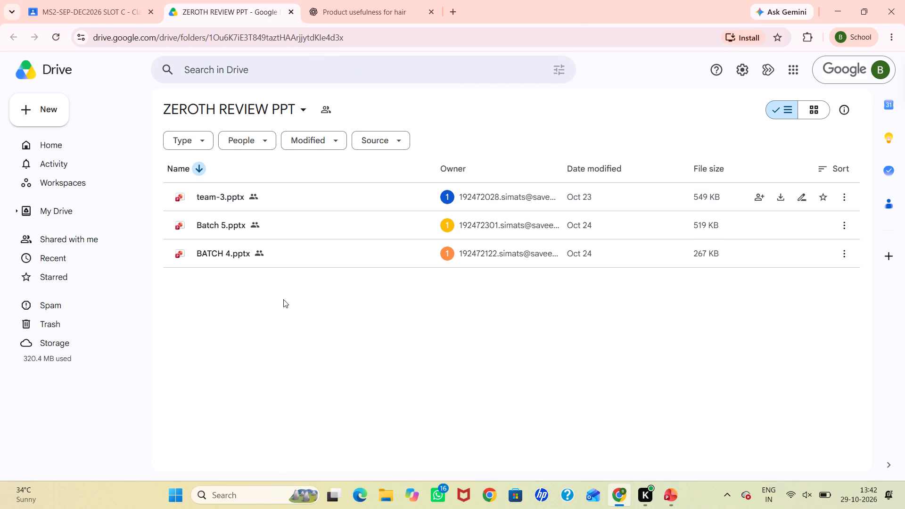
Find the CAPSTONE TITLE WITH TEAM MEMBERS material in the MS2-SEP-DEC2026 class stream and open its linked spreadsheet.
click(123, 0)
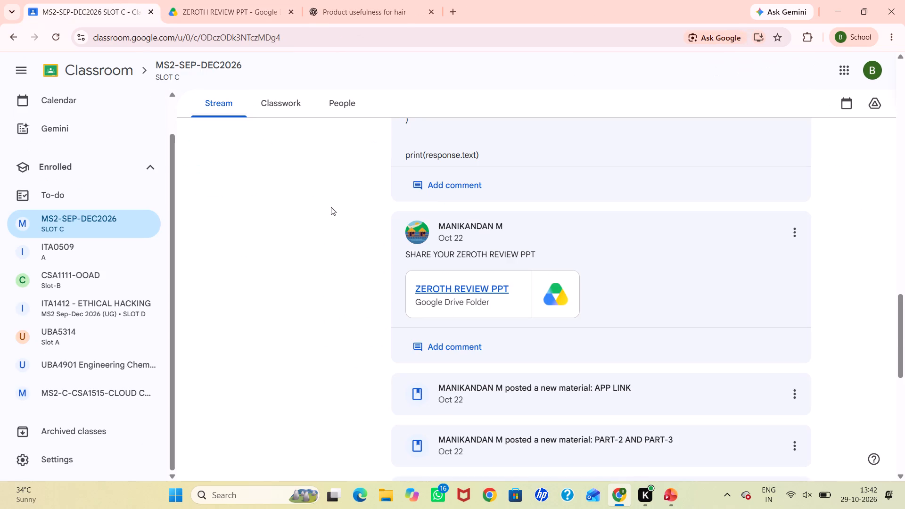
scroll(355, 226, down, 4)
scroll(374, 221, up, 7)
scroll(383, 213, down, 7)
scroll(531, 218, down, 3)
scroll(580, 300, down, 2)
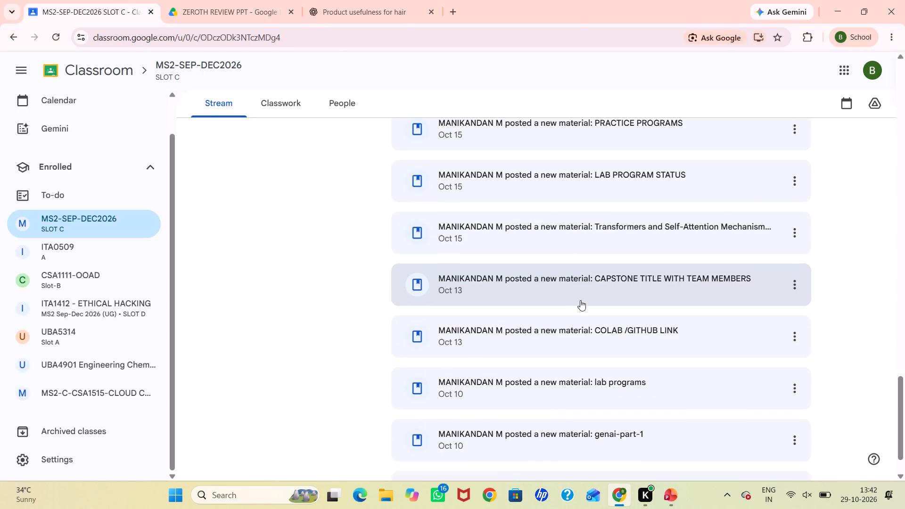
scroll(580, 300, down, 4)
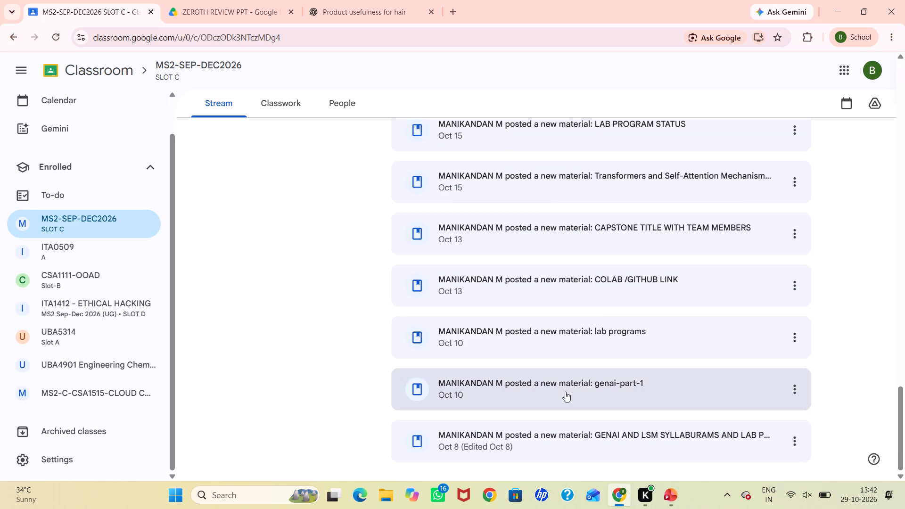
click(569, 242)
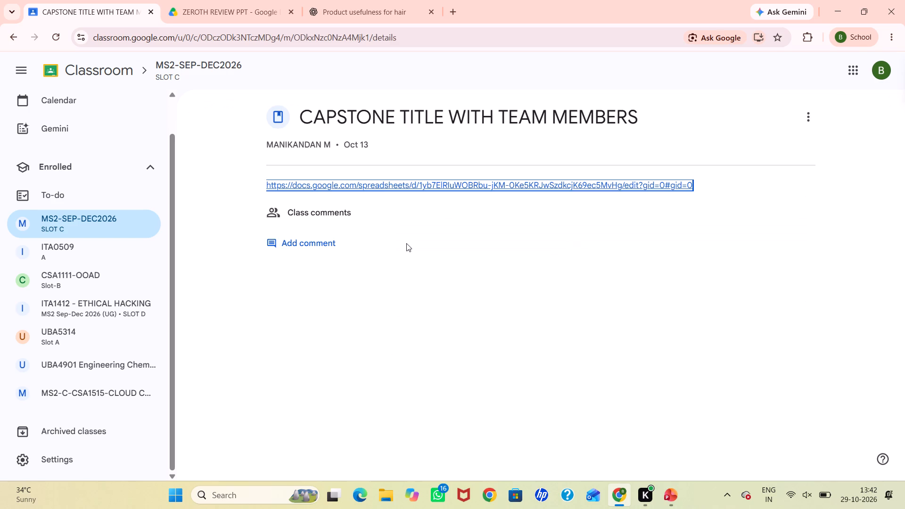
click(334, 216)
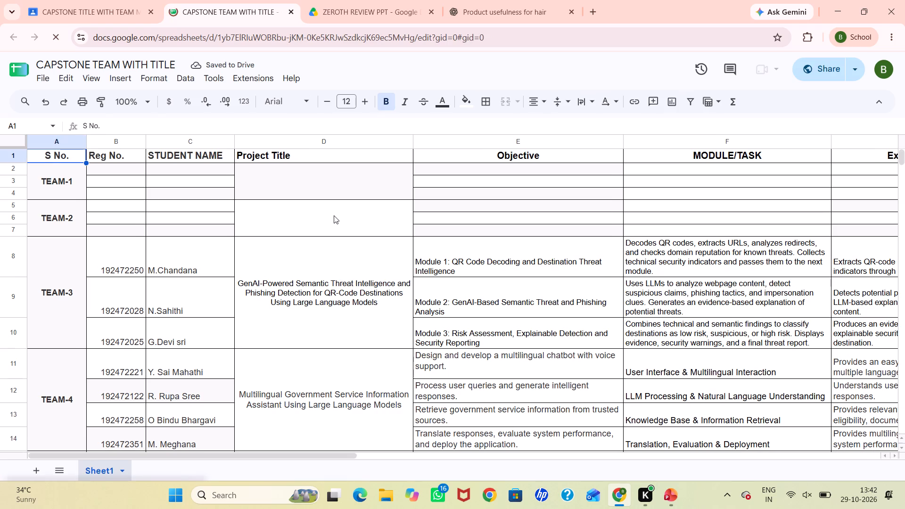
Look through the capstone team list from TEAM-1 to TEAM-12, checking project titles, objectives and modules, and return to the top.
scroll(334, 215, up, 3)
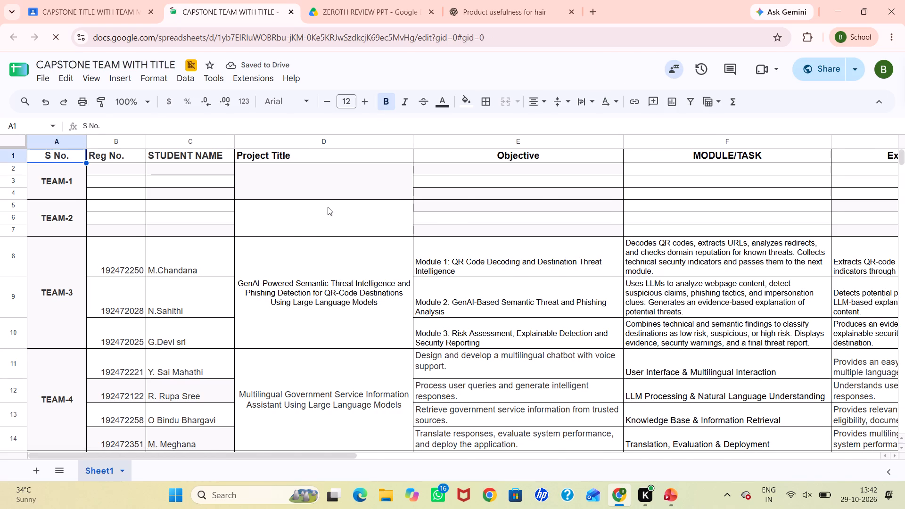
scroll(328, 207, down, 9)
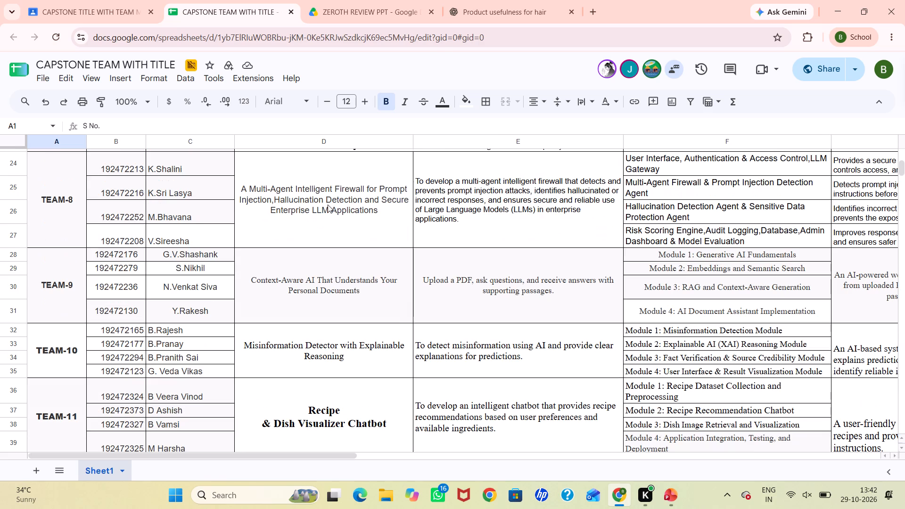
scroll(328, 205, down, 1)
scroll(157, 386, down, 1)
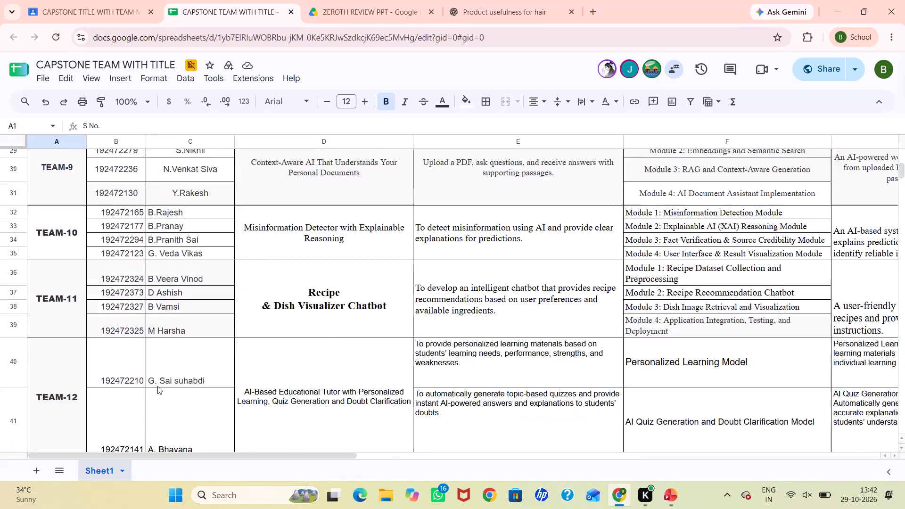
scroll(157, 386, down, 1)
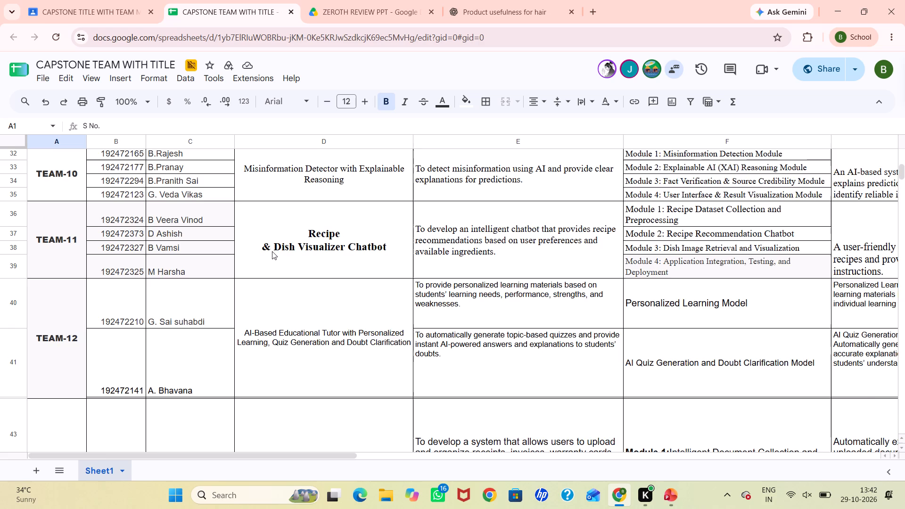
scroll(272, 251, up, 3)
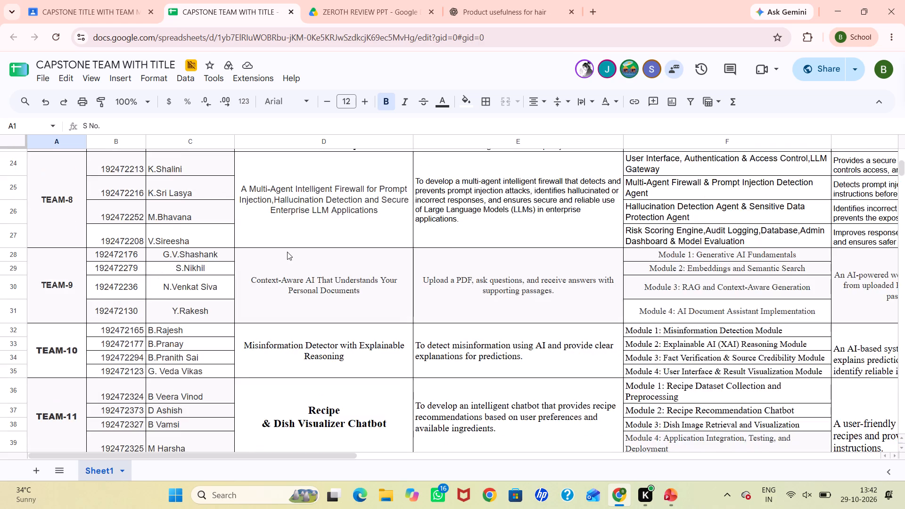
scroll(287, 252, up, 5)
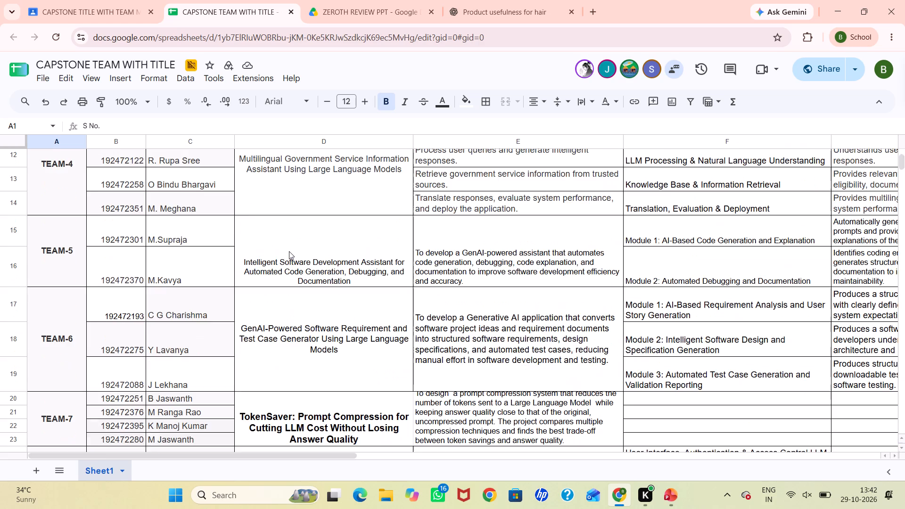
scroll(289, 251, up, 4)
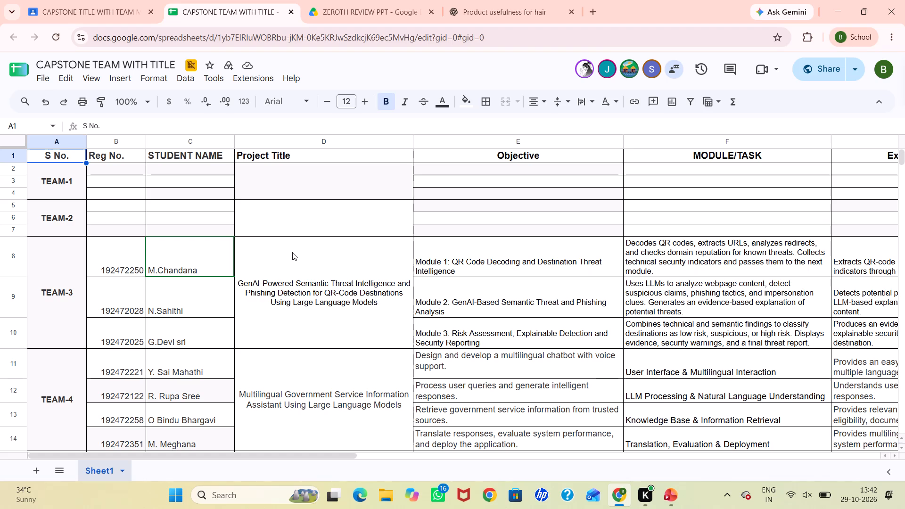
scroll(292, 252, up, 2)
Go through the team list again down to TEAM-11 and examine the Recipe & Dish Visualizer Chatbot entry.
scroll(293, 251, down, 4)
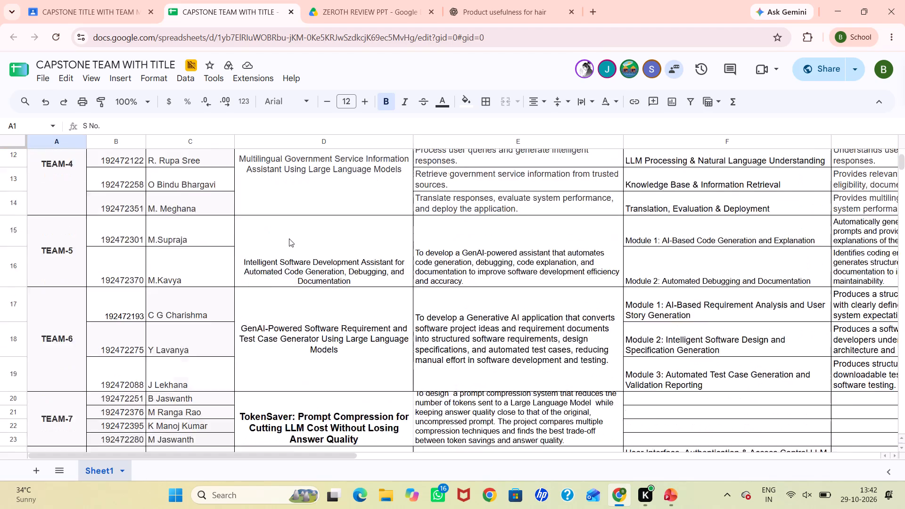
scroll(289, 238, down, 6)
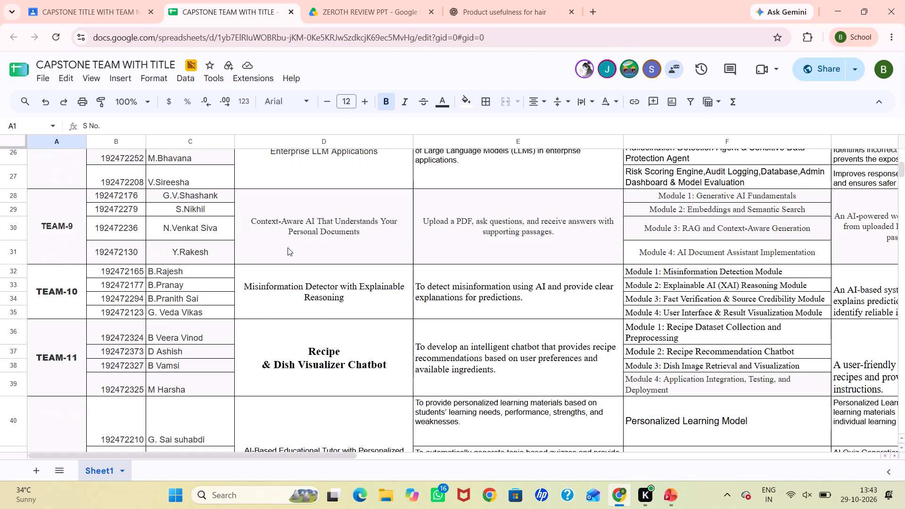
scroll(298, 246, down, 1)
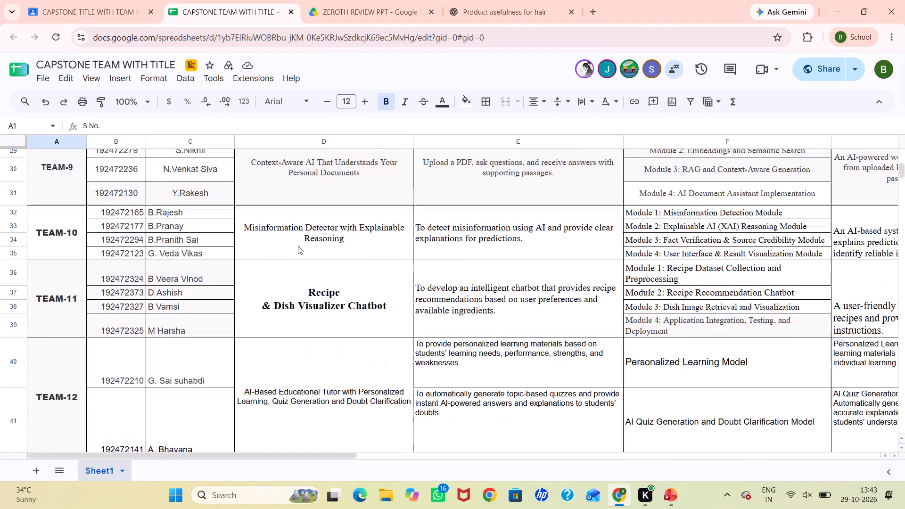
scroll(298, 246, down, 1)
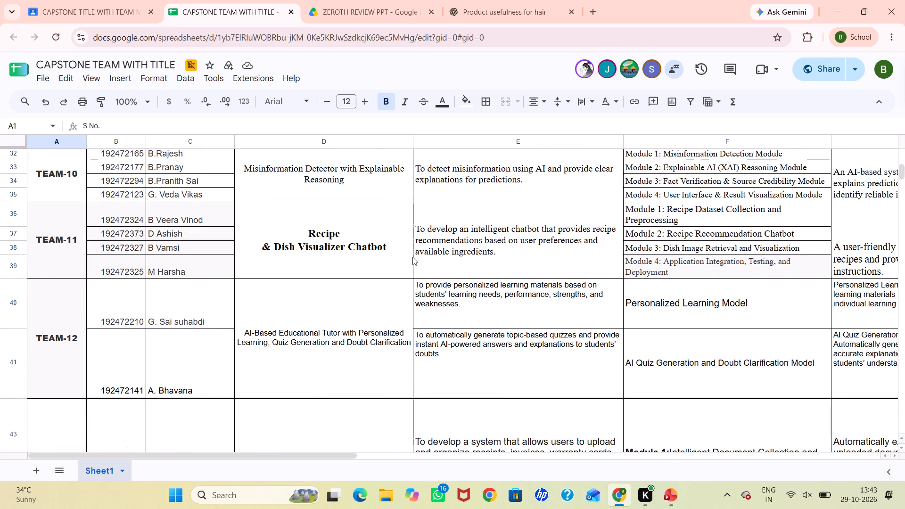
scroll(407, 256, down, 4)
scroll(381, 255, up, 4)
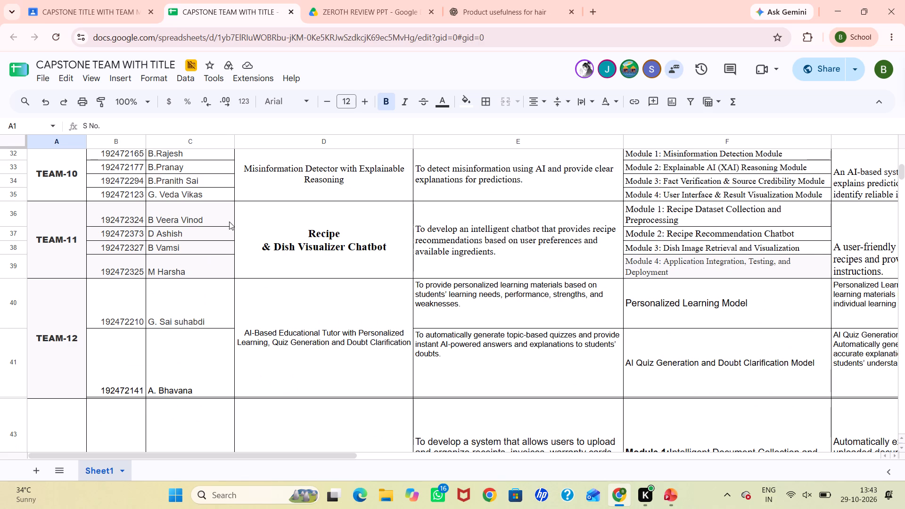
Inspect the register number and student name in TEAM-11's second row, and the second student name in TEAM-10.
click(181, 235)
click(139, 231)
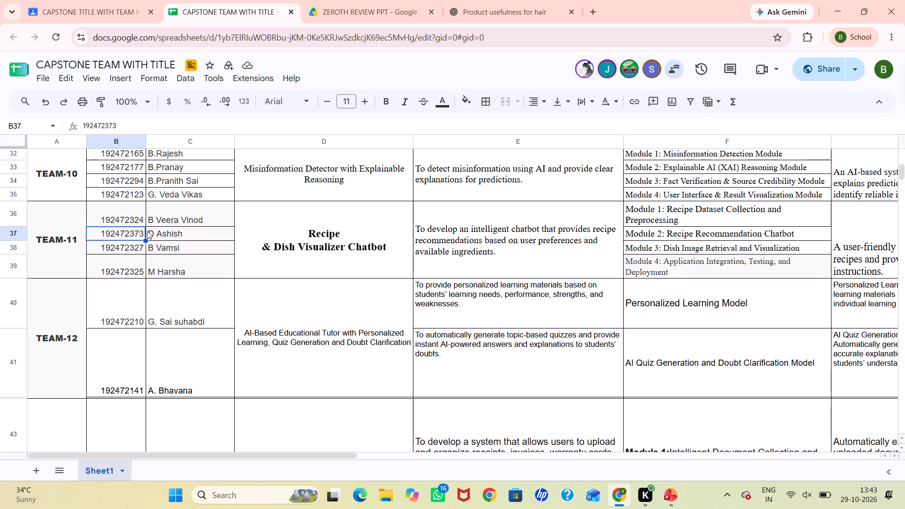
click(171, 230)
scroll(215, 199, up, 1)
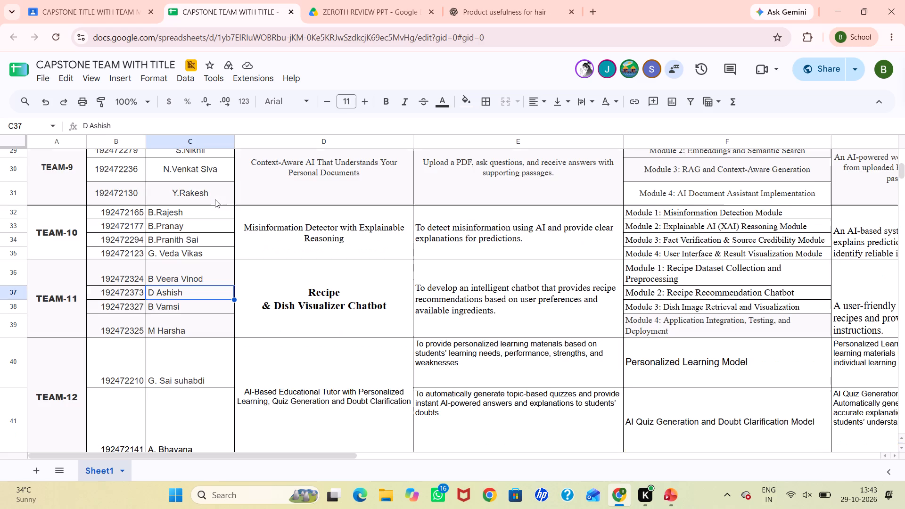
click(172, 226)
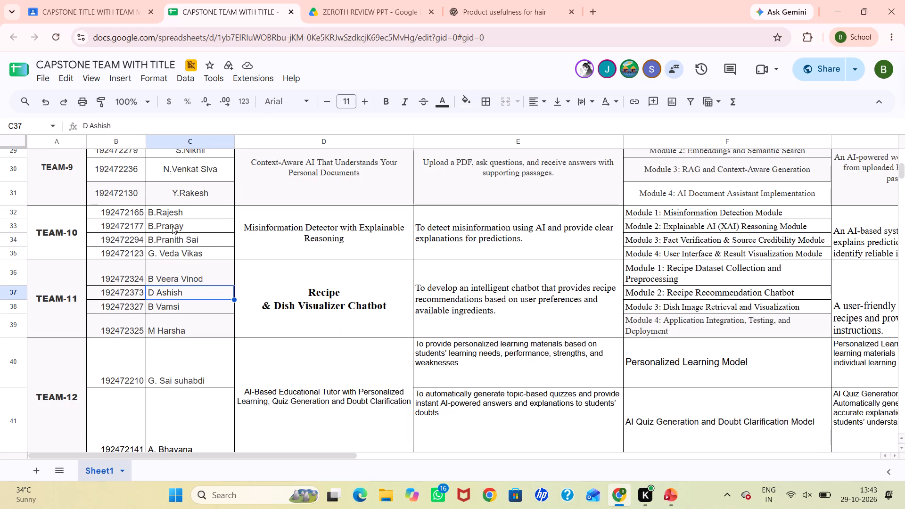
Inspect TEAM-10's third student name and objective, and TEAM-11's label and Recipe & Dish Visualizer Chatbot project title.
click(177, 237)
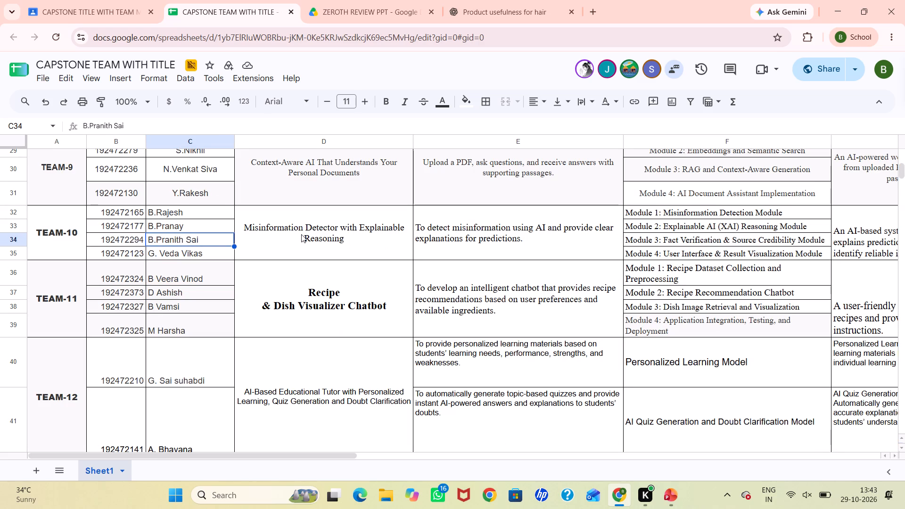
click(303, 234)
click(336, 281)
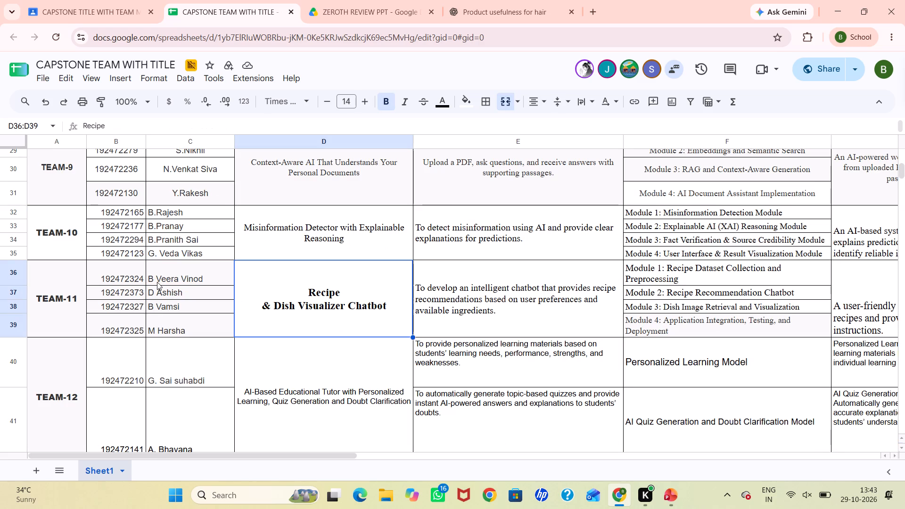
click(463, 230)
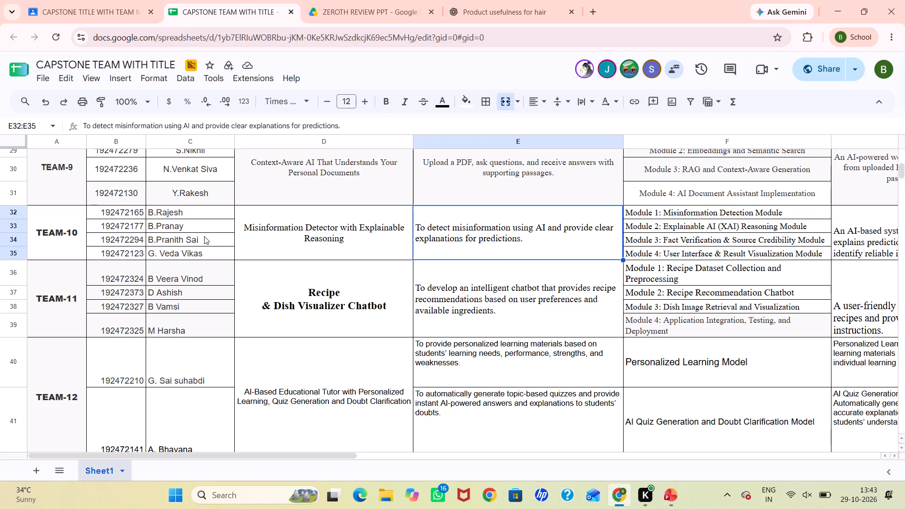
click(58, 302)
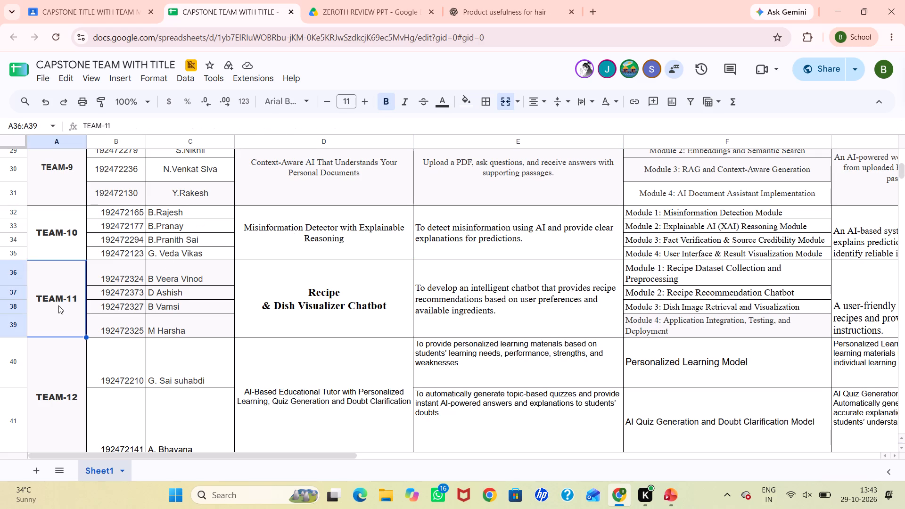
click(304, 305)
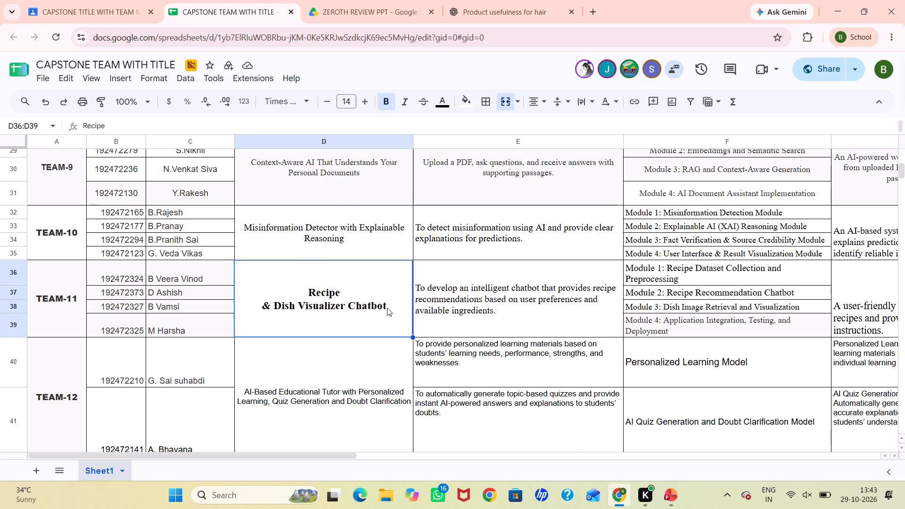
Look through the capstone team list again from TEAM-1 to the last entry, TEAM 13, and examine its LifeVault AI project.
scroll(380, 293, up, 11)
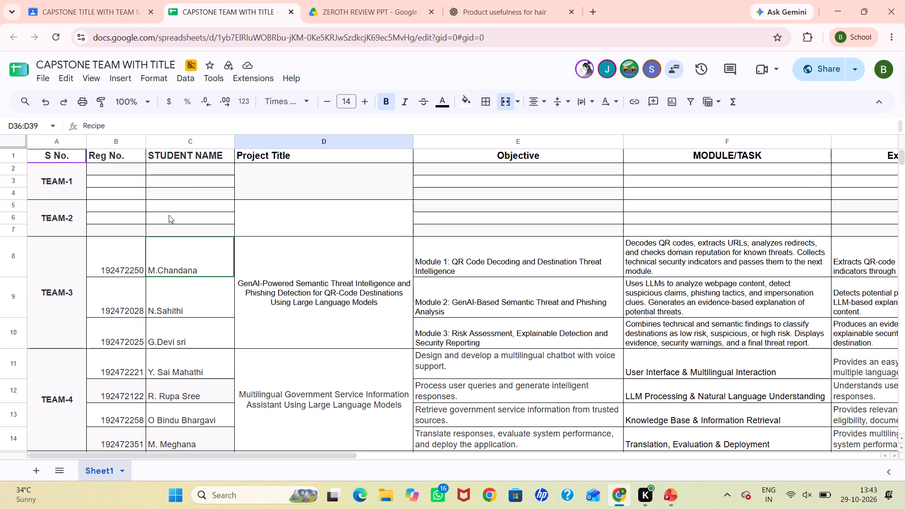
scroll(200, 244, up, 1)
scroll(192, 249, down, 6)
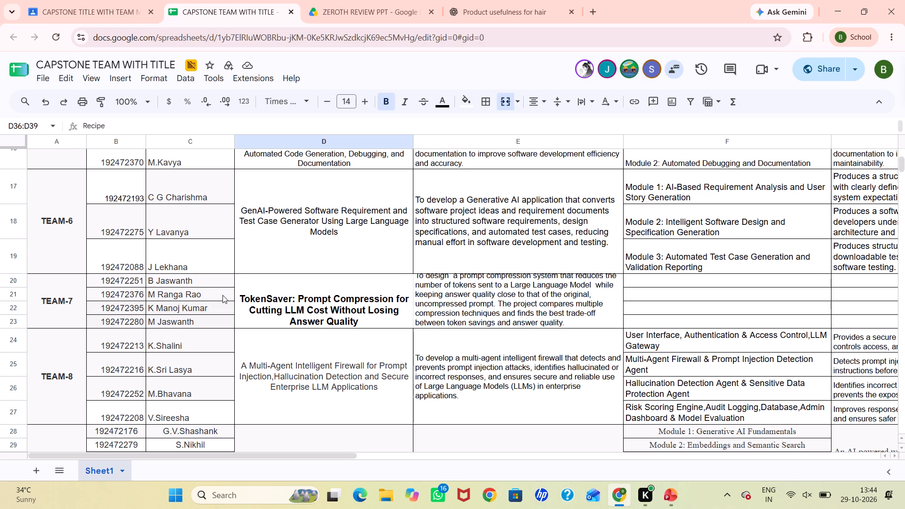
scroll(275, 242, down, 5)
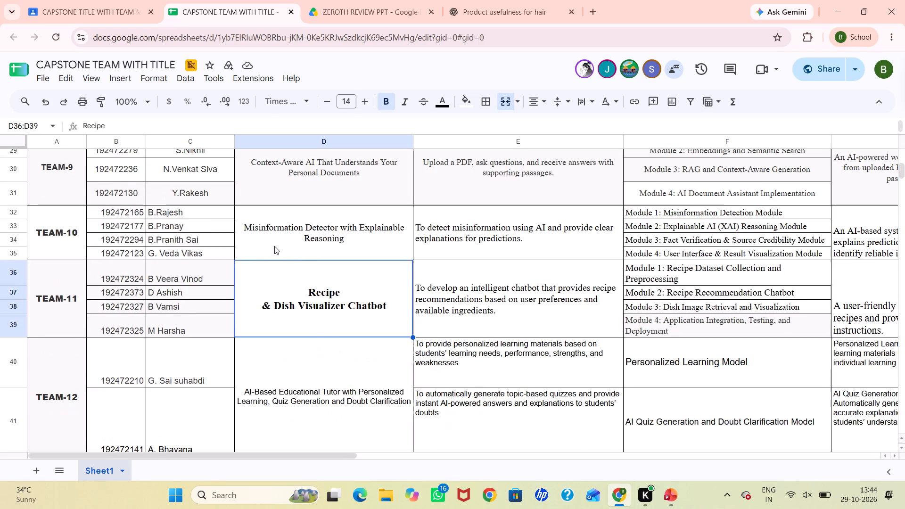
scroll(274, 246, down, 12)
scroll(274, 246, up, 5)
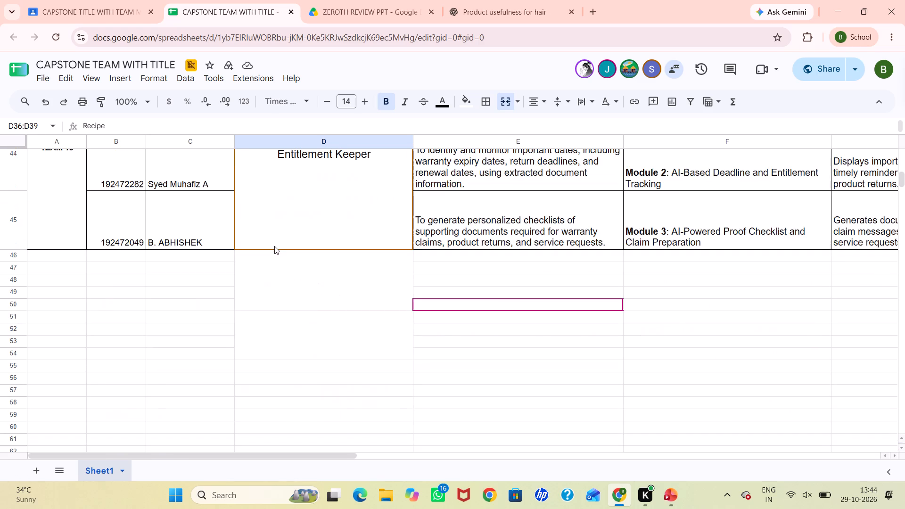
scroll(275, 242, up, 3)
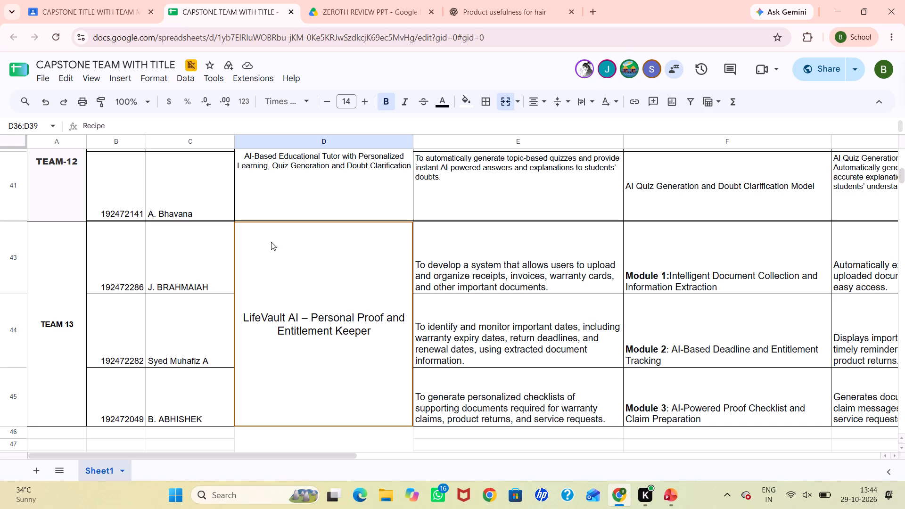
scroll(311, 294, down, 1)
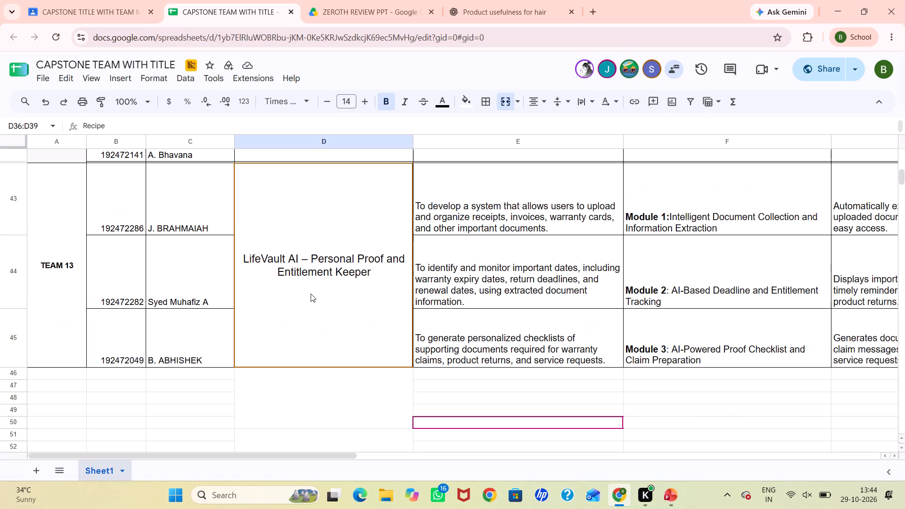
scroll(311, 293, up, 1)
scroll(311, 293, down, 1)
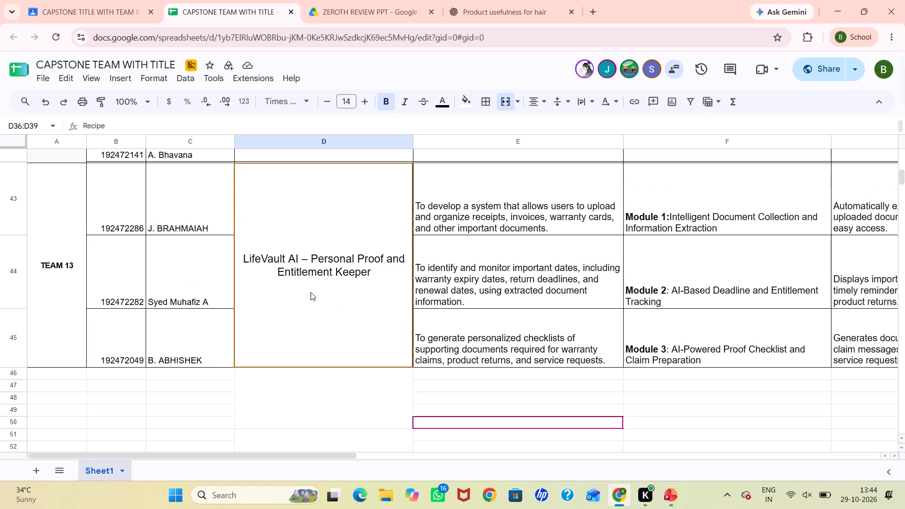
Go back up through the team list from TEAM 13 to TEAM-1, checking each team's members, title and modules.
scroll(311, 290, up, 4)
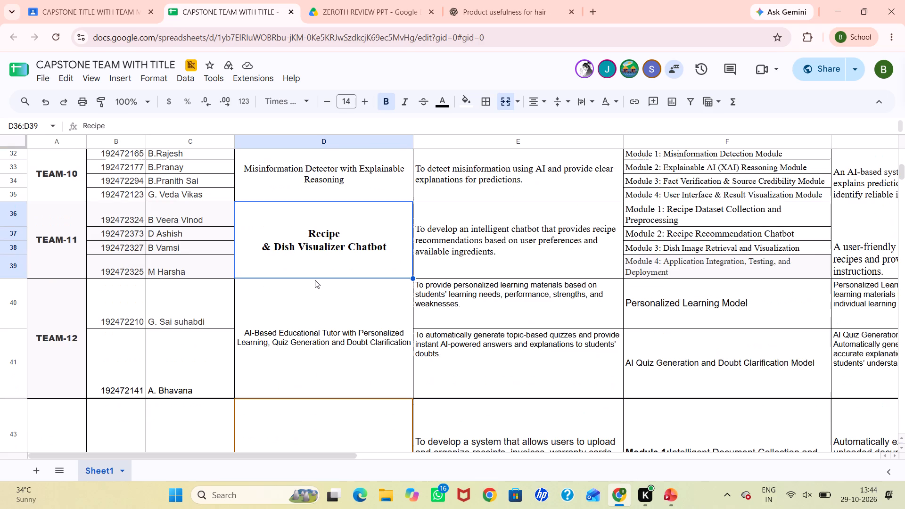
scroll(315, 280, up, 4)
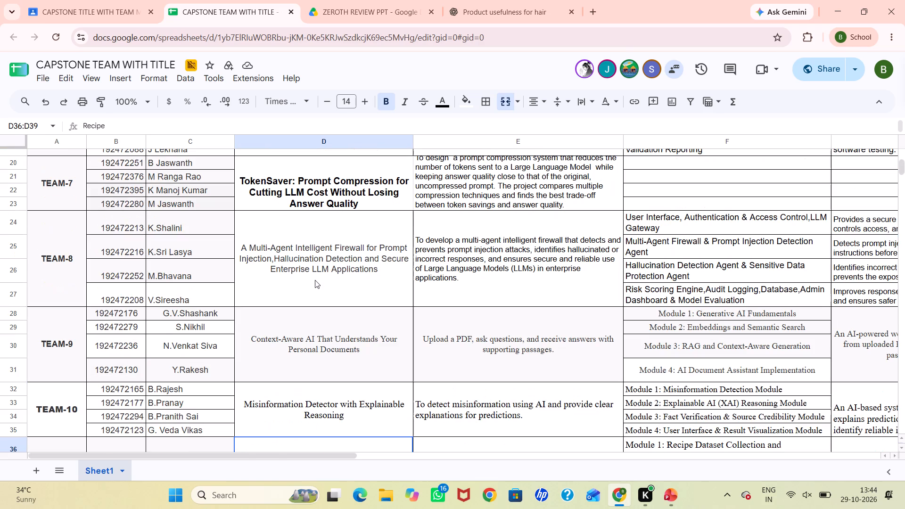
scroll(315, 280, up, 2)
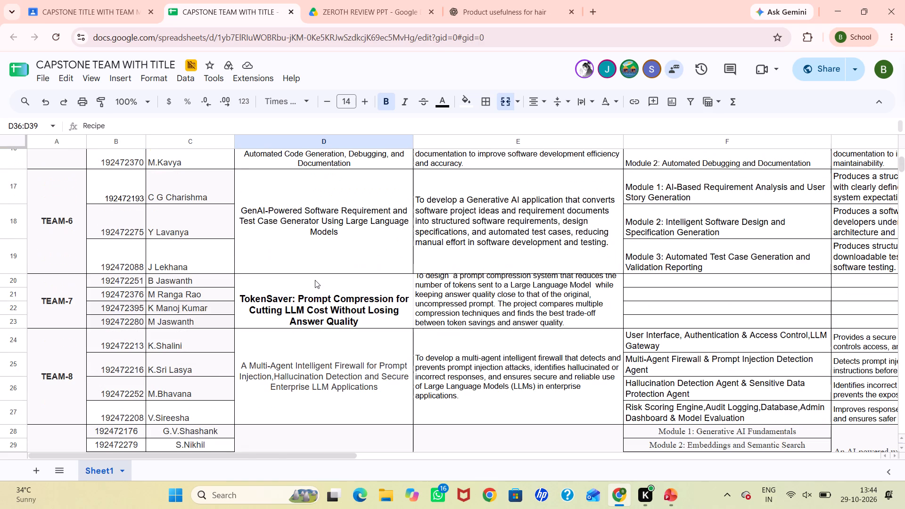
scroll(315, 280, up, 1)
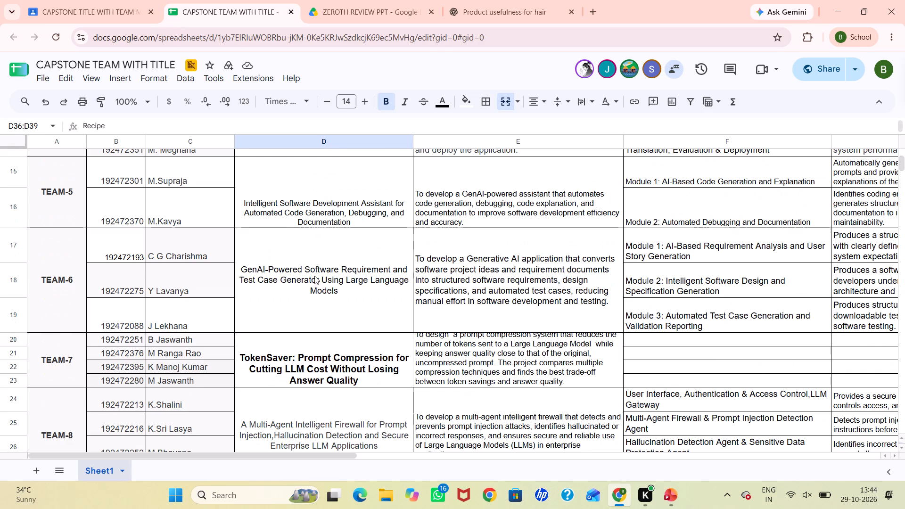
scroll(314, 276, up, 4)
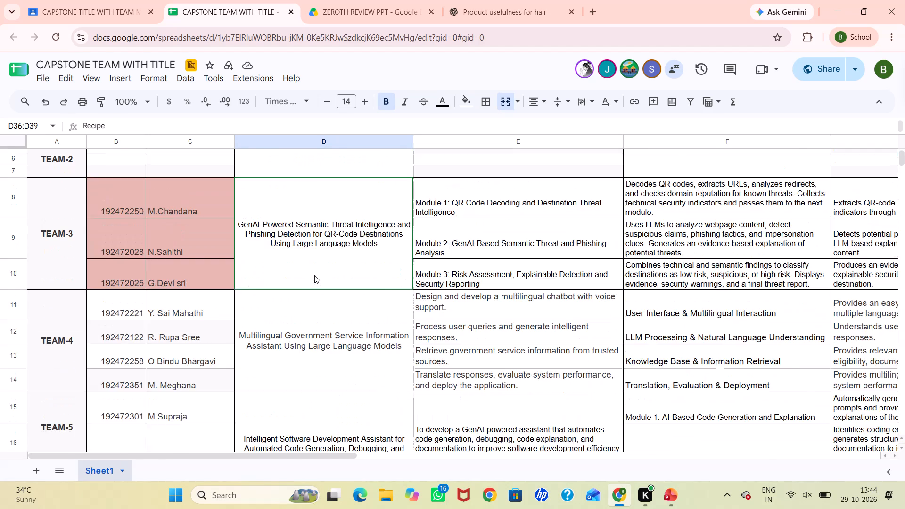
scroll(314, 275, up, 3)
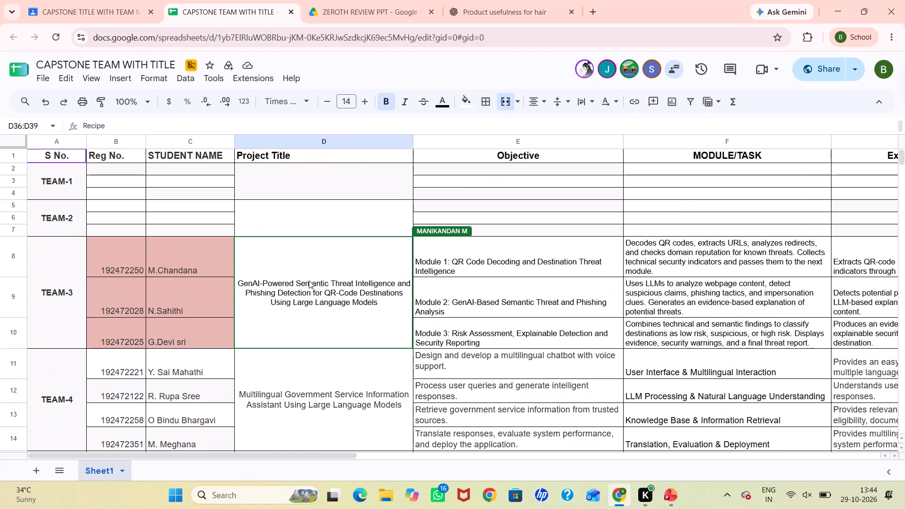
scroll(309, 280, up, 3)
scroll(309, 280, down, 2)
scroll(309, 280, up, 3)
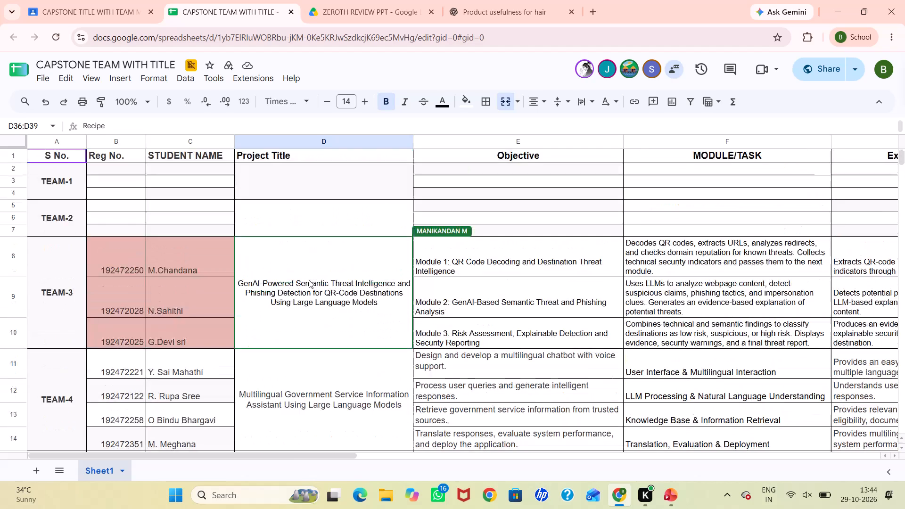
Check the members and project titles once more from TEAM-3 down to TEAM-11.
scroll(296, 317, down, 2)
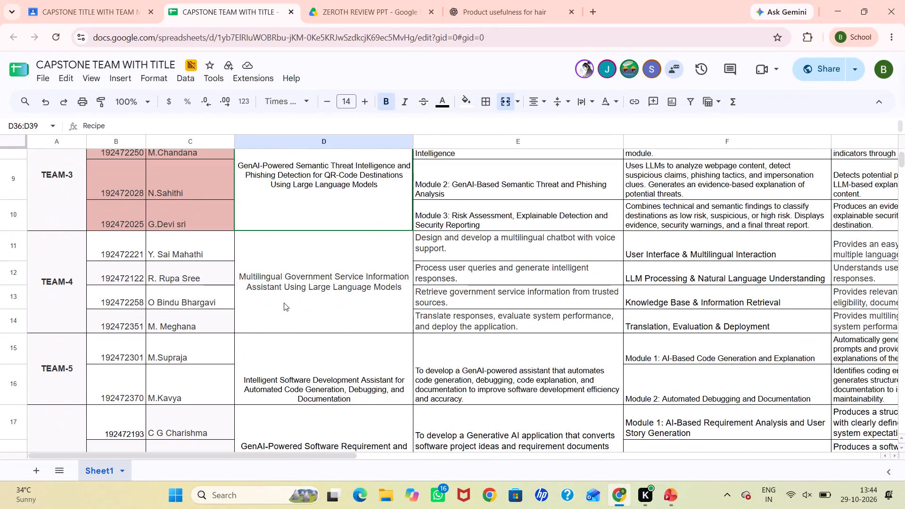
scroll(199, 298, down, 3)
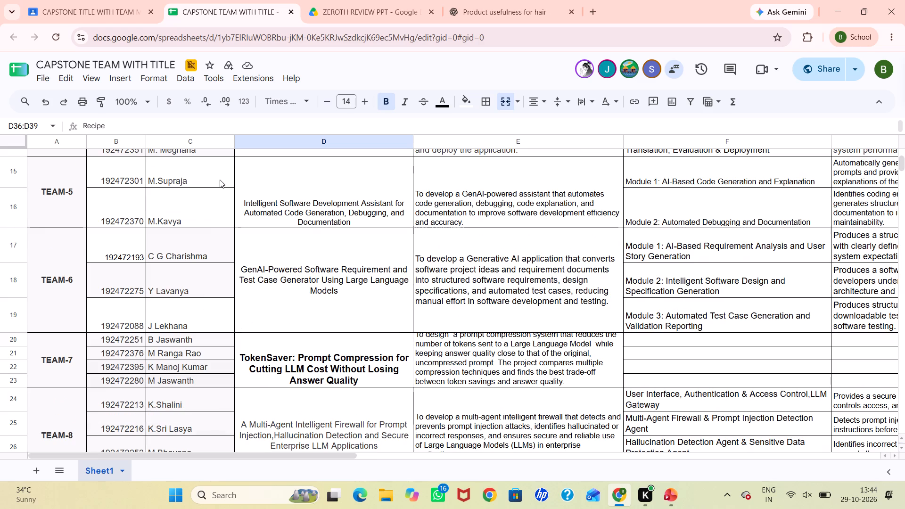
scroll(207, 283, down, 2)
scroll(196, 321, down, 2)
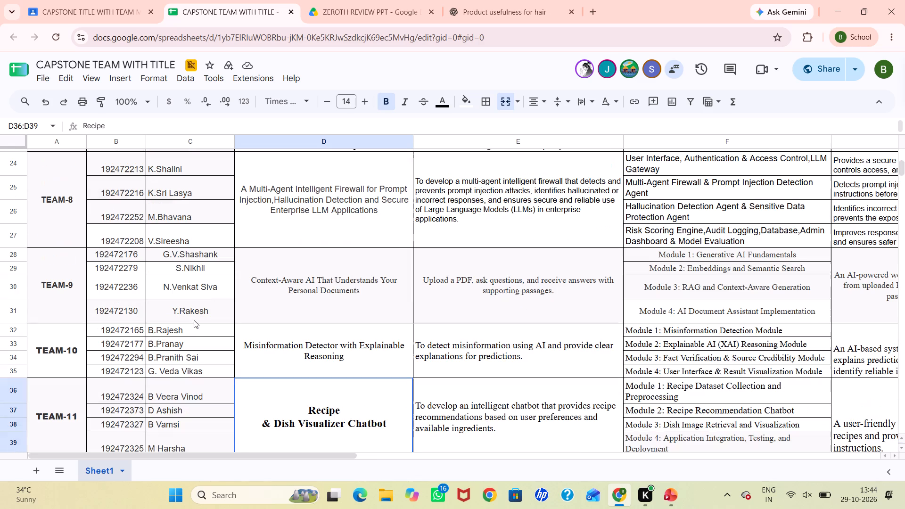
Close the CAPSTONE TEAM WITH TITLE spreadsheet and the ZEROTH REVIEW PPT folder, and return to the Classroom material page.
click(328, 2)
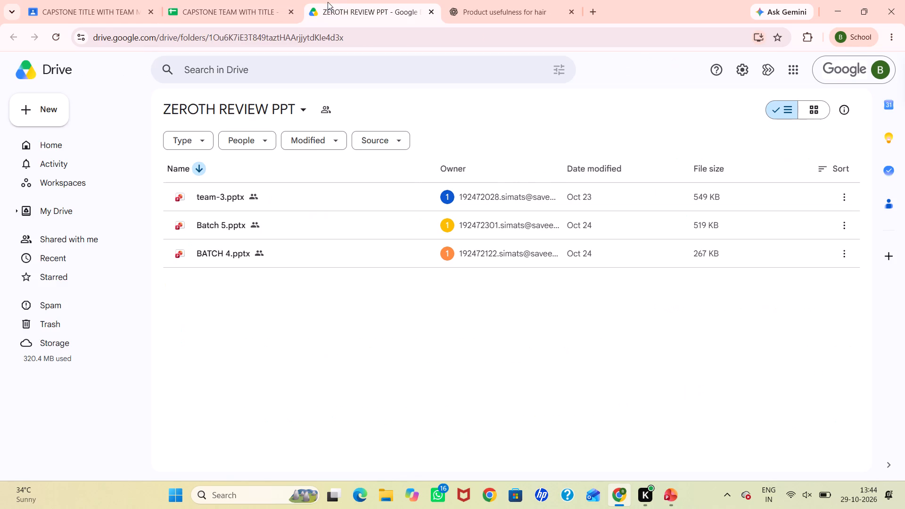
click(291, 15)
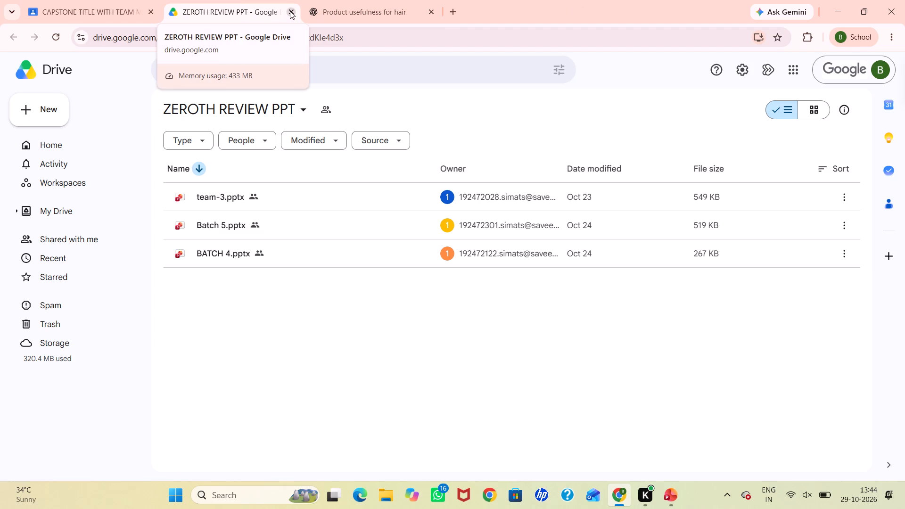
click(290, 10)
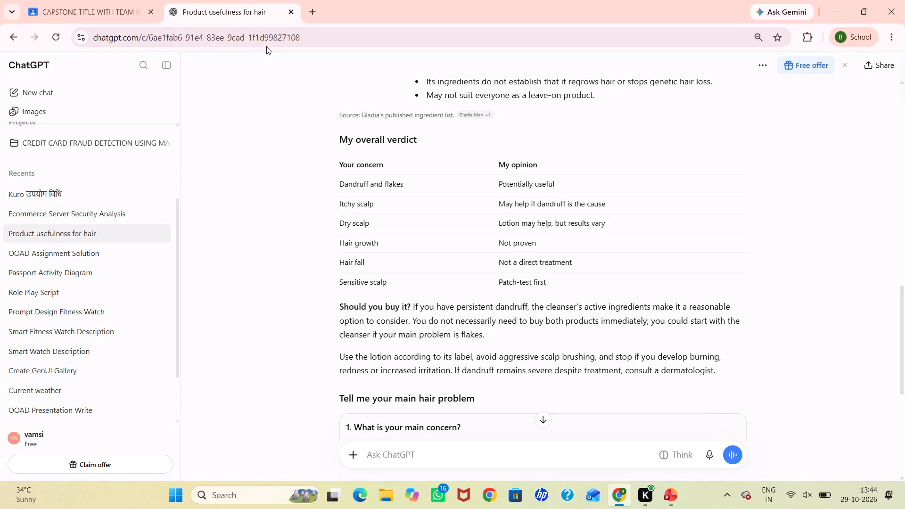
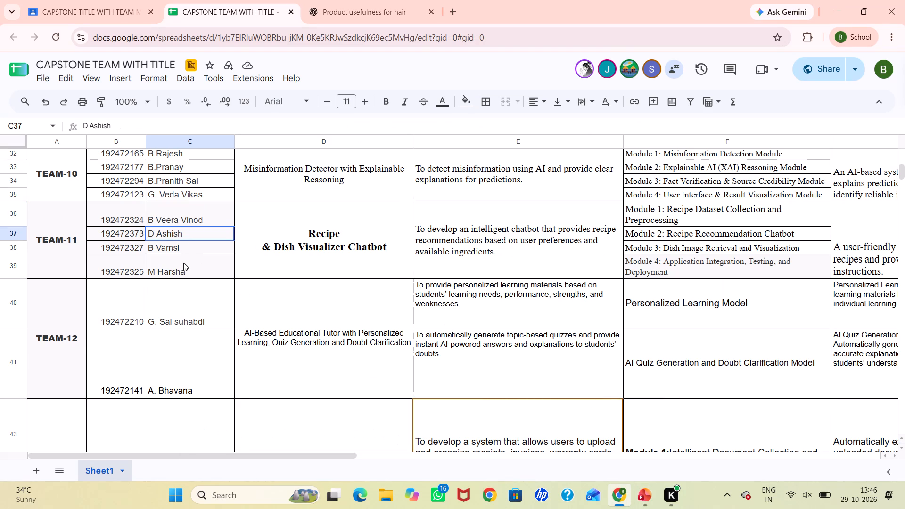
click(183, 265)
double_click(187, 269)
drag(195, 261, 194, 259)
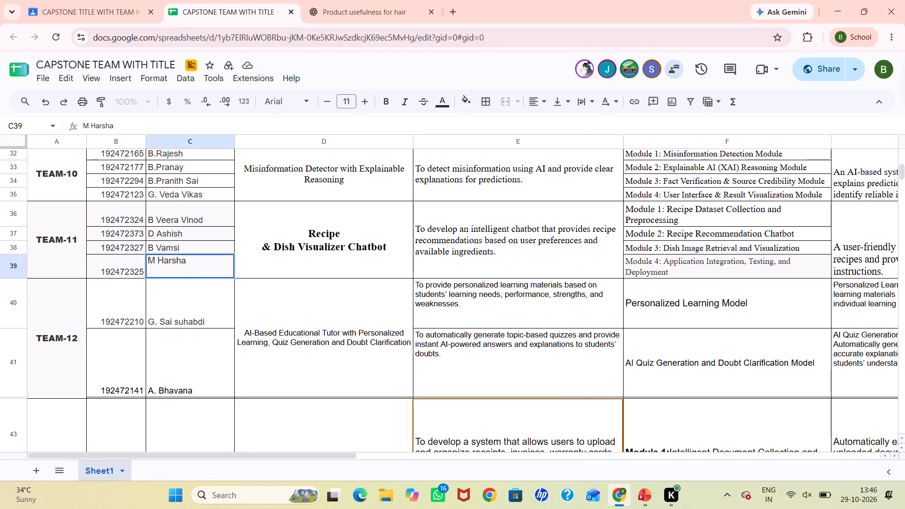
drag(194, 259, 140, 254)
key(ctrl+c)
key(alt+Tab)
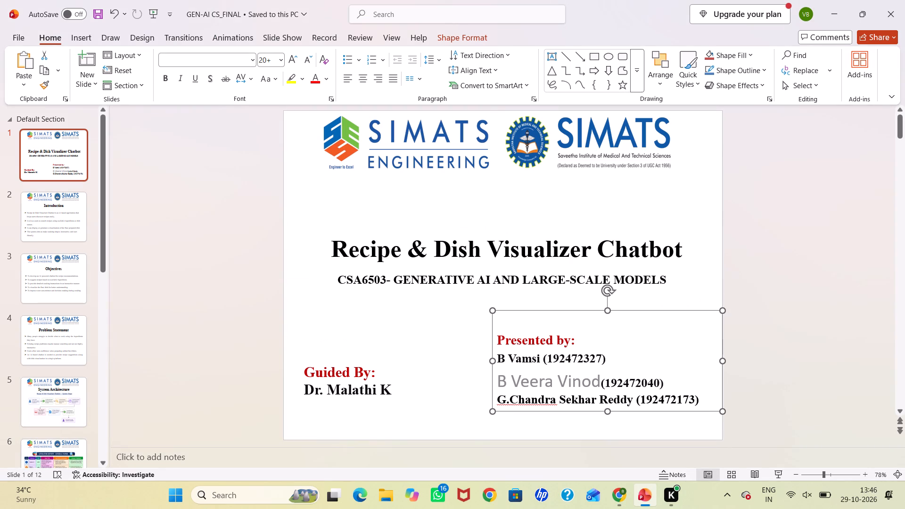
drag(633, 397, 498, 397)
key(ctrl+v)
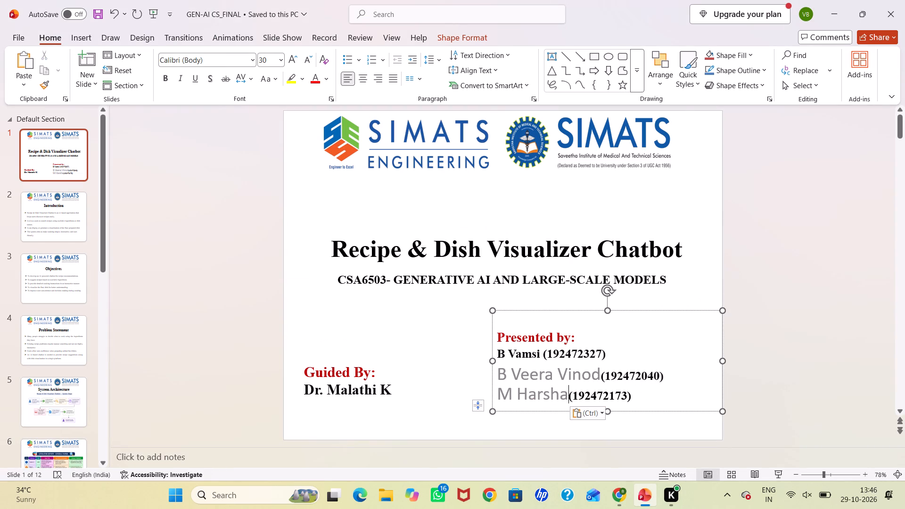
Copy the name of TEAM-11's second member from the Chrome spreadsheet and paste it on a new line below the third presenter in PowerPoint.
key(alt+Tab)
click(202, 251)
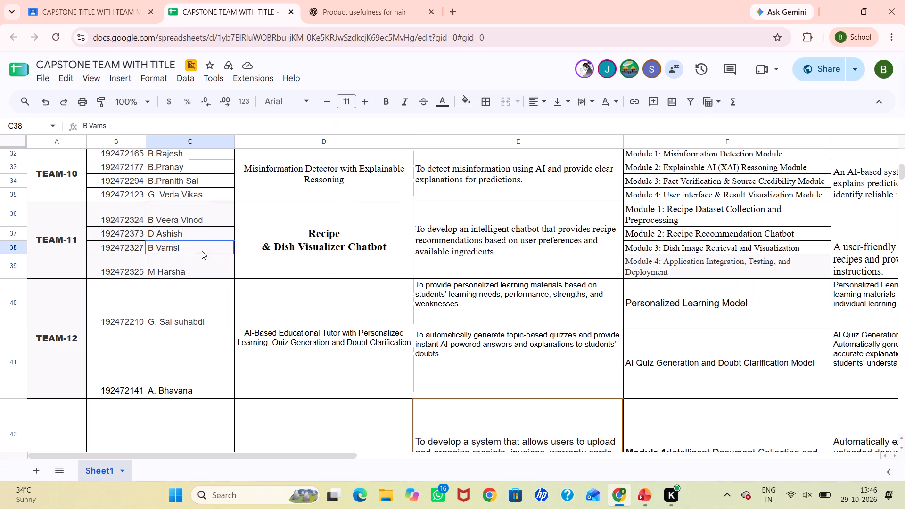
click(201, 231)
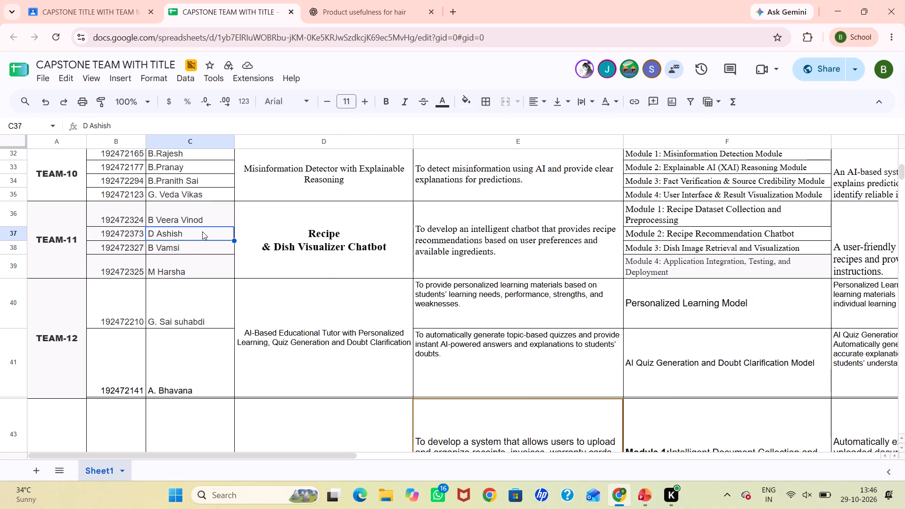
double_click(202, 231)
drag(189, 232, 140, 231)
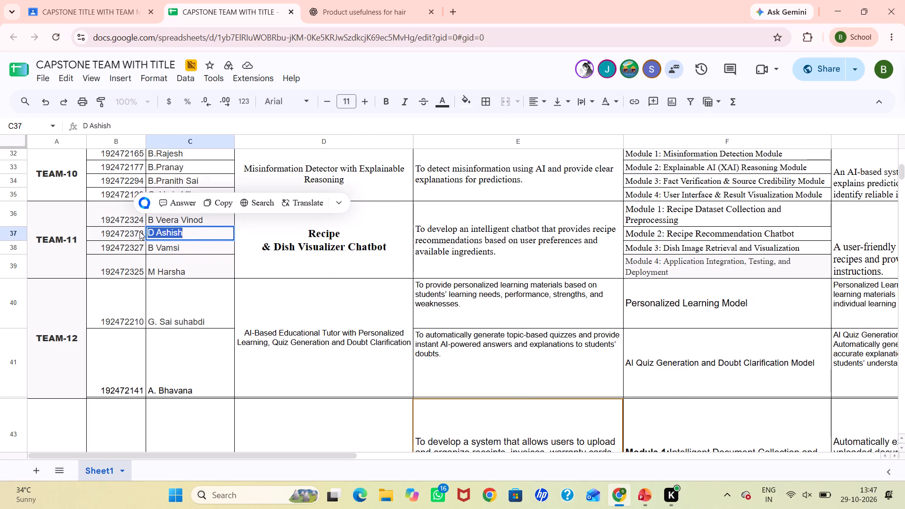
key(ctrl+c)
key(alt+Tab)
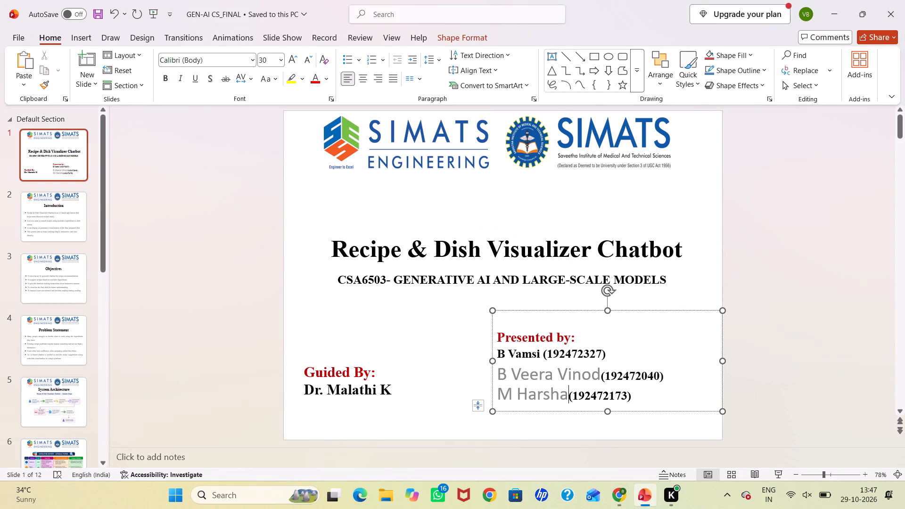
click(634, 399)
key(Return)
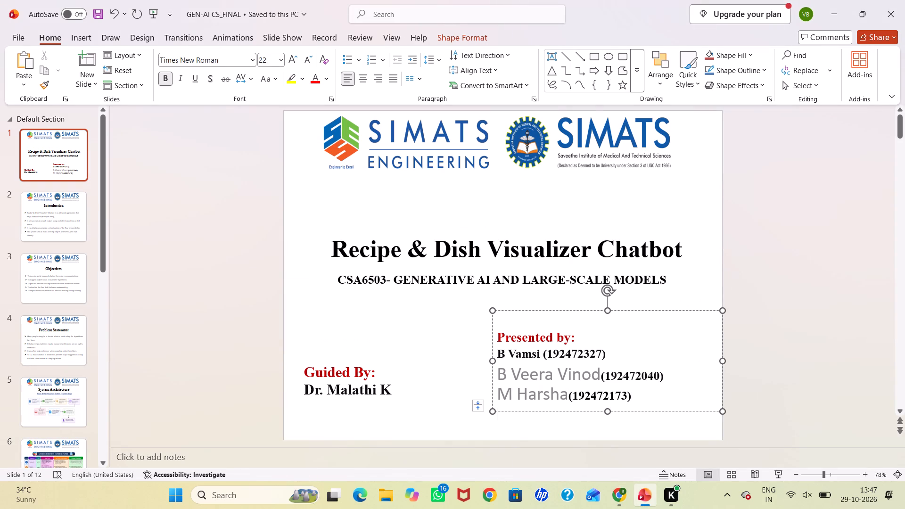
key(ctrl+v)
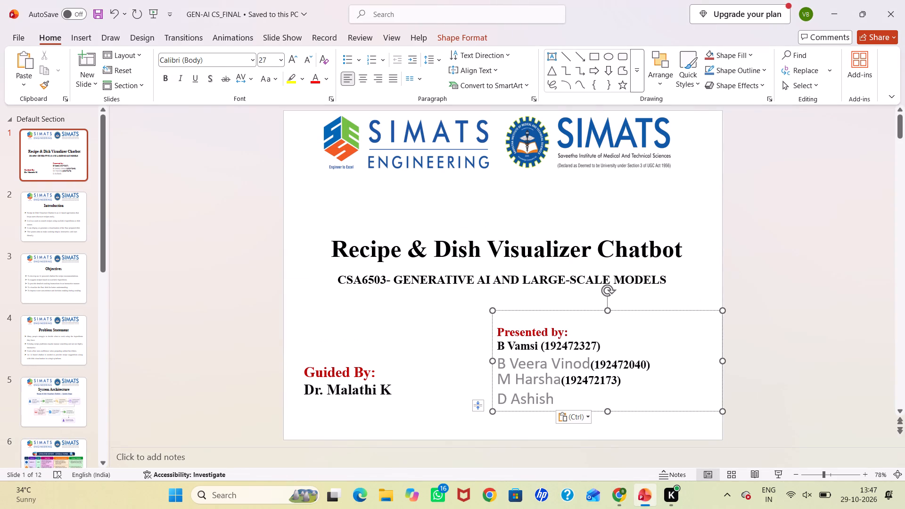
Remove the empty line above the "Presented by:" heading in the text box.
click(553, 317)
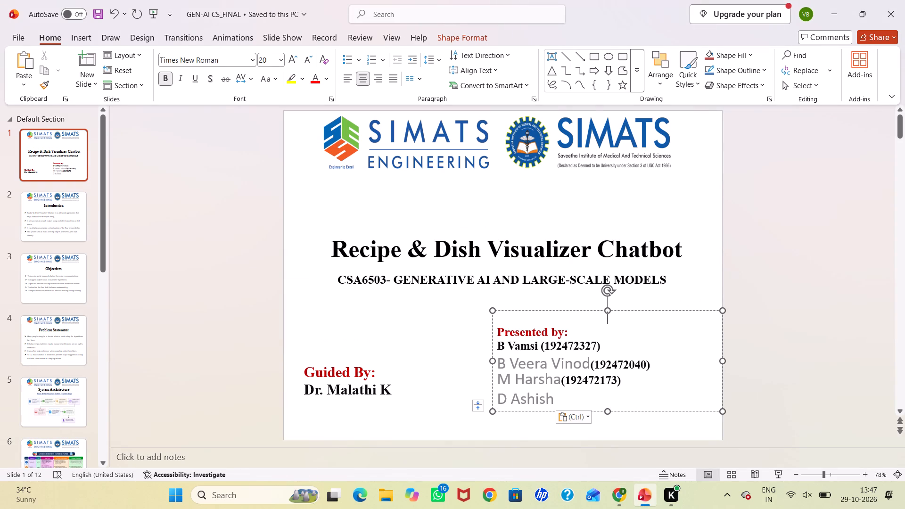
key(BackSpace)
click(499, 333)
key(BackSpace)
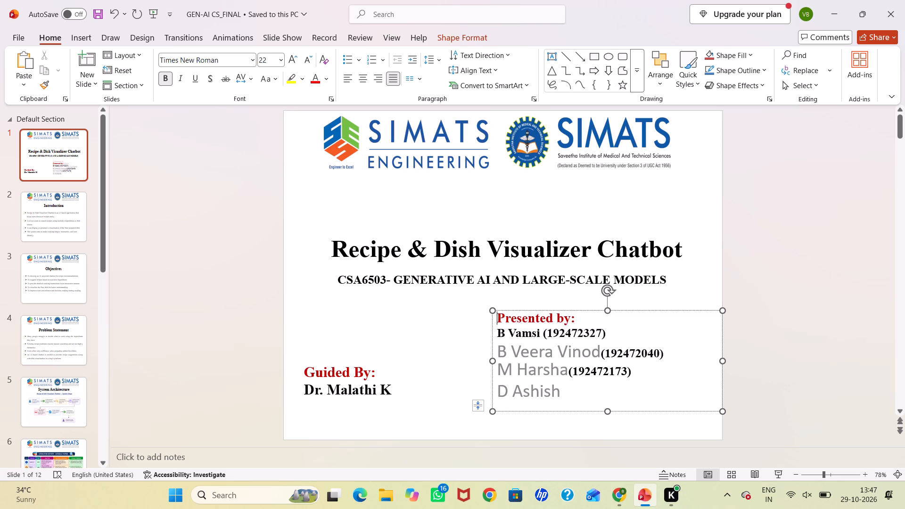
Add parentheses after the fourth presenter's name and fill them with that member's registration number copied from the Chrome spreadsheet.
drag(564, 394, 499, 362)
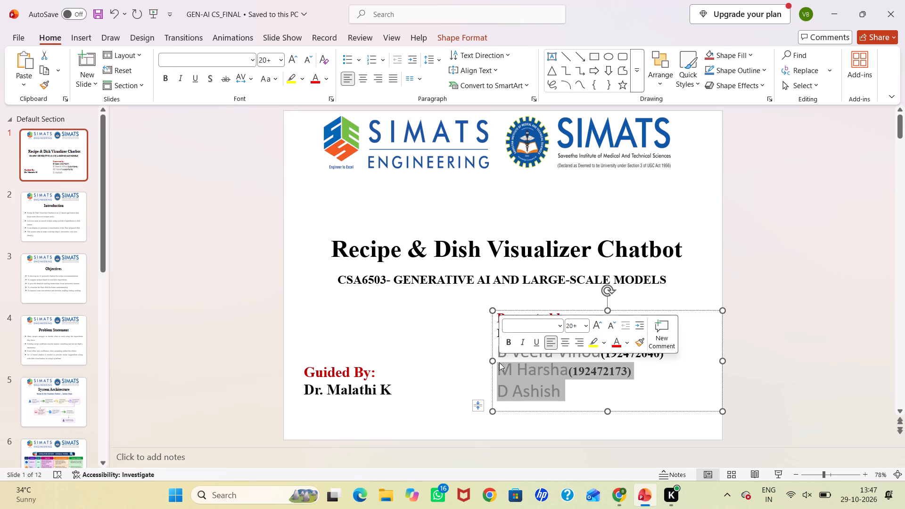
click(592, 396)
text(())
key(Left)
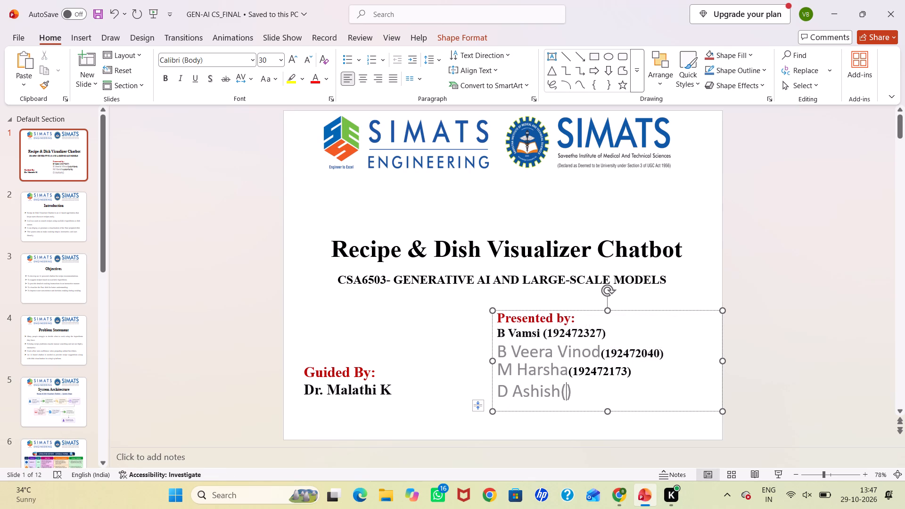
key(alt+Tab)
click(133, 232)
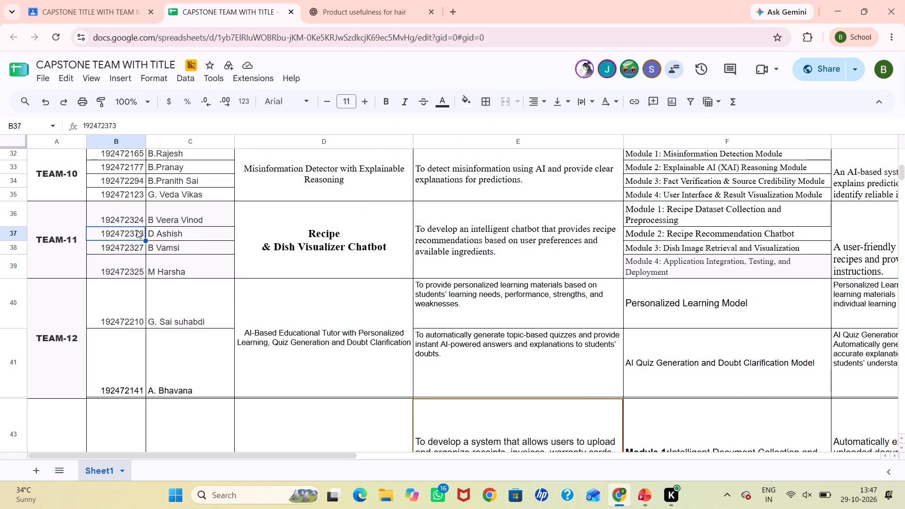
double_click(140, 235)
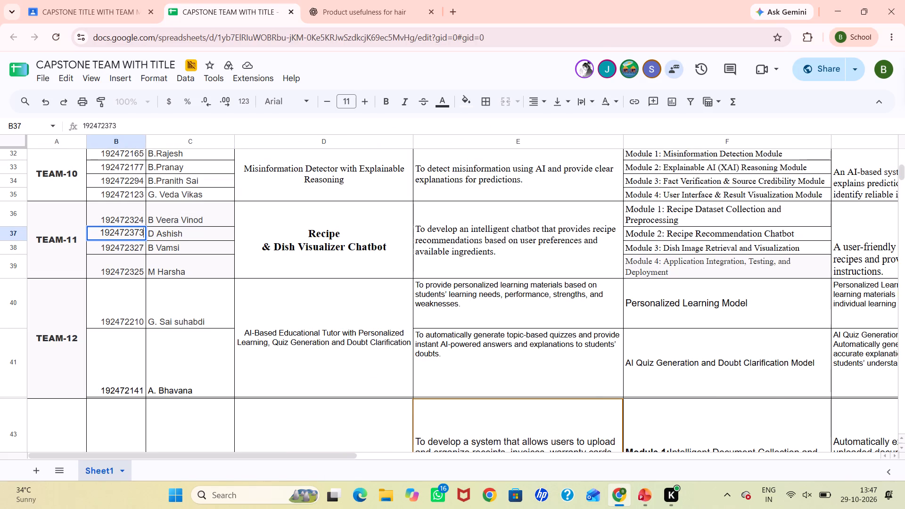
drag(142, 233, 101, 232)
key(ctrl+c)
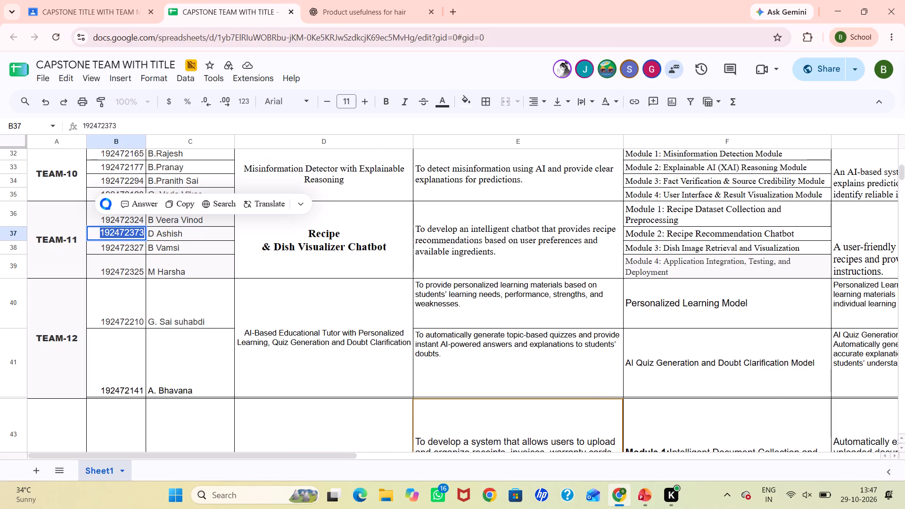
key(alt+Tab)
key(ctrl+v)
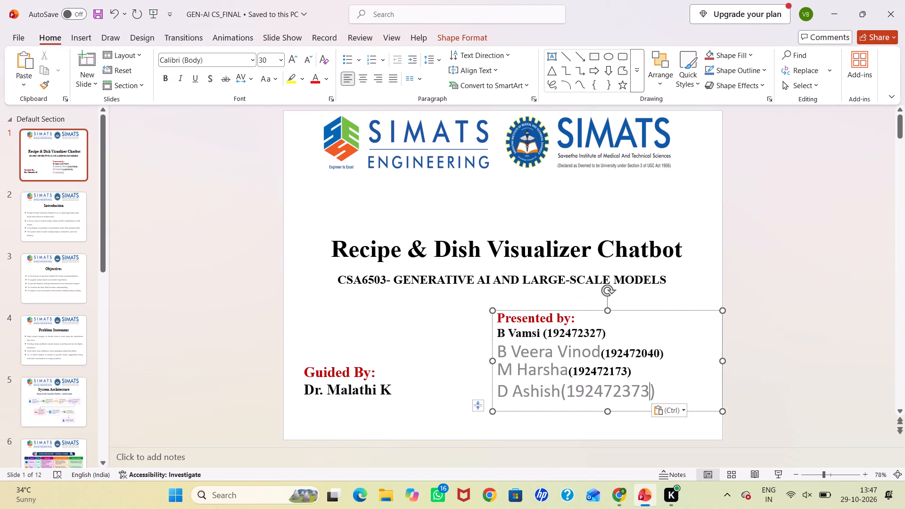
Change the last three digits of the third presenter's registration number to match TEAM-11's fourth member.
click(624, 369)
key(Right)
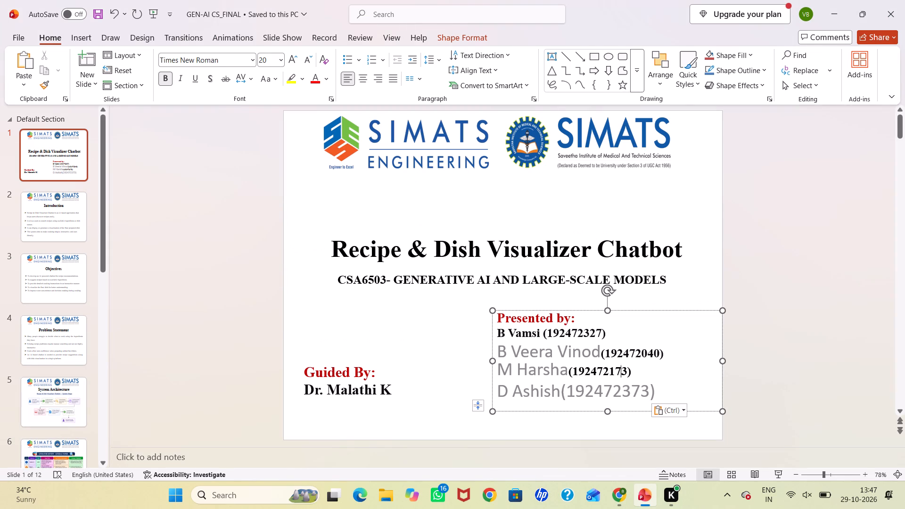
key(BackSpace)
key(BackSpace)
key(BackSpace)
text(32)
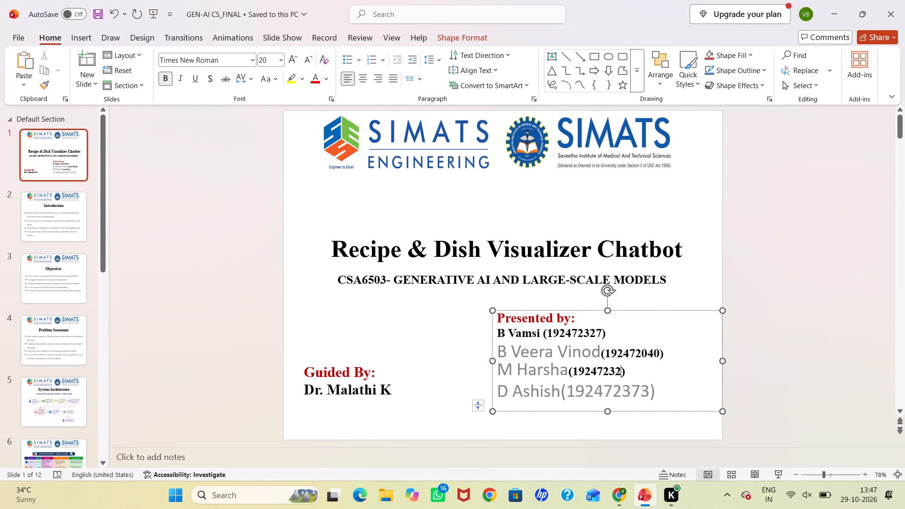
key(5)
Change the last three digits of the second presenter's registration number to match TEAM-11's first member.
key(Up)
key(Right)
key(Right)
key(Right)
key(Right)
key(Right)
key(BackSpace)
key(BackSpace)
key(BackSpace)
text(324)
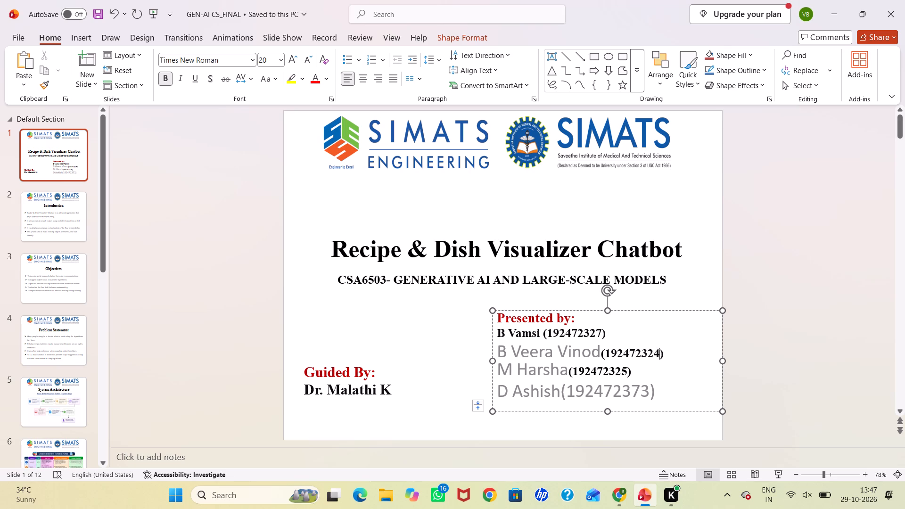
Format the "Presented by:" heading and all four presenter lines as bold black Times New Roman.
click(654, 384)
drag(656, 386, 452, 309)
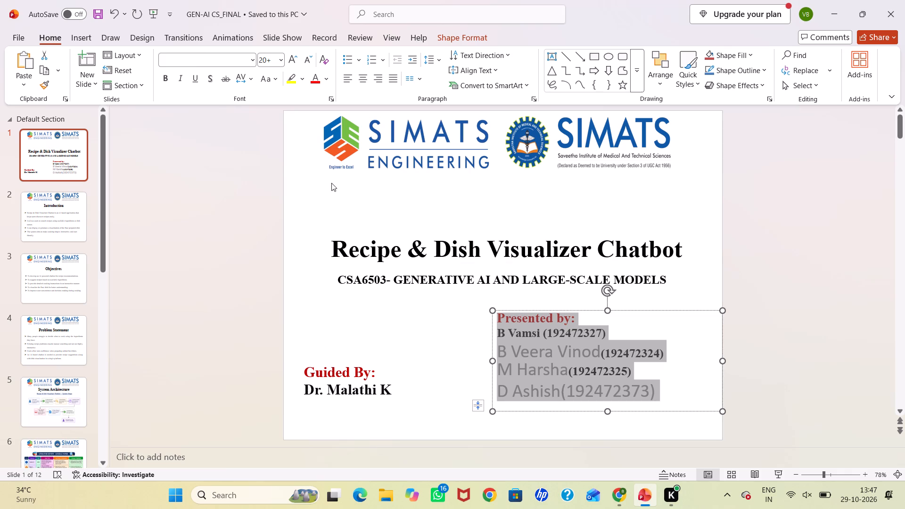
click(208, 59)
text(ti)
key(Return)
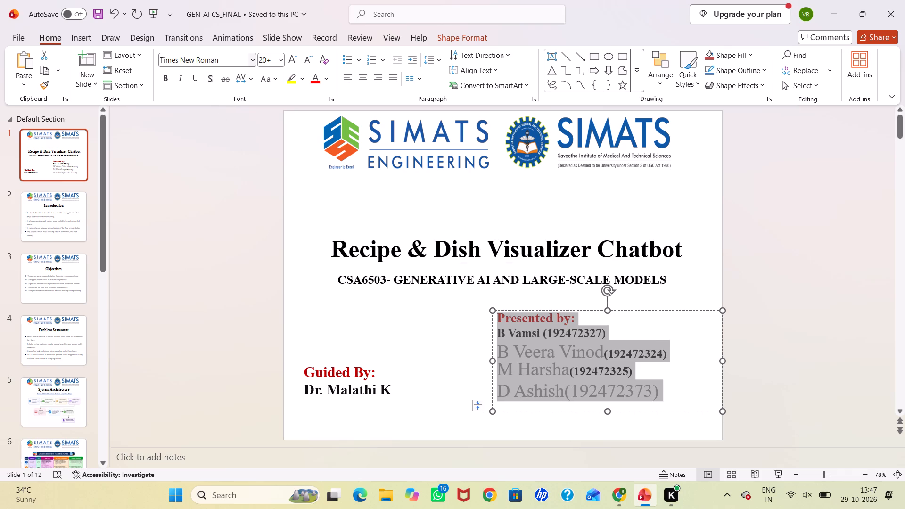
click(330, 80)
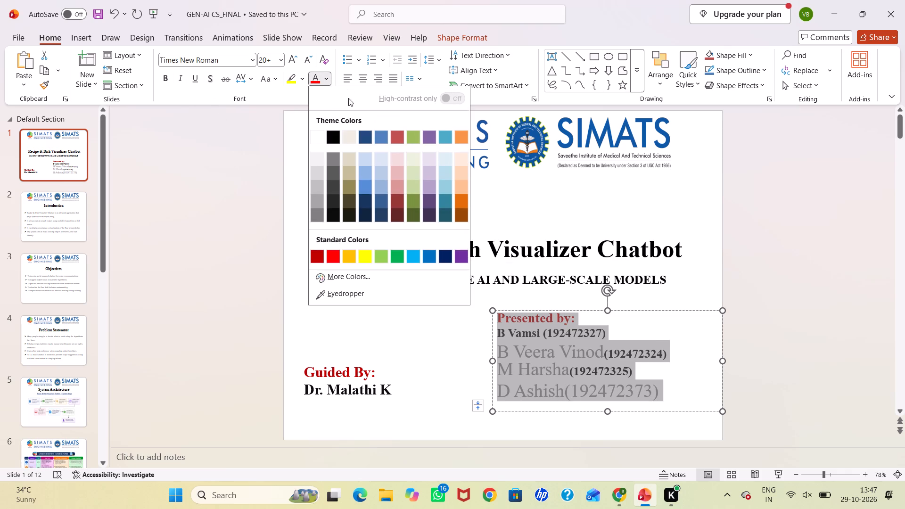
click(332, 134)
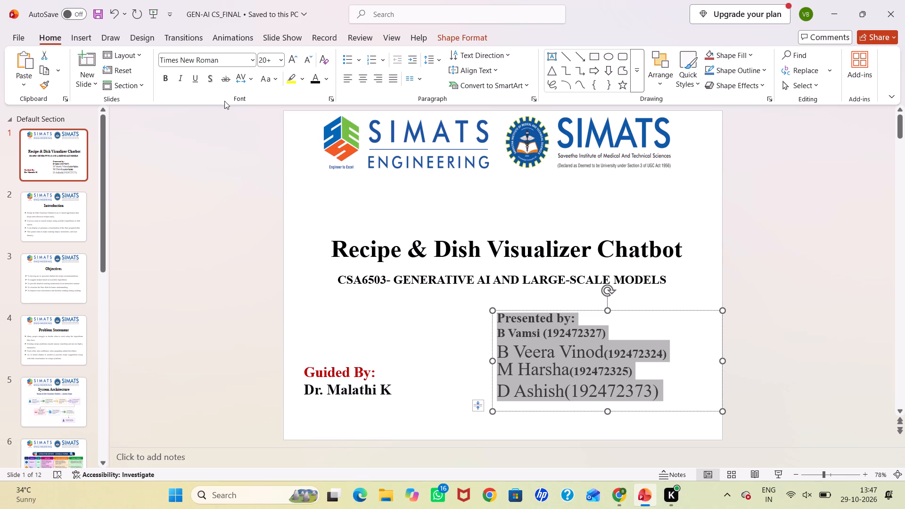
click(165, 76)
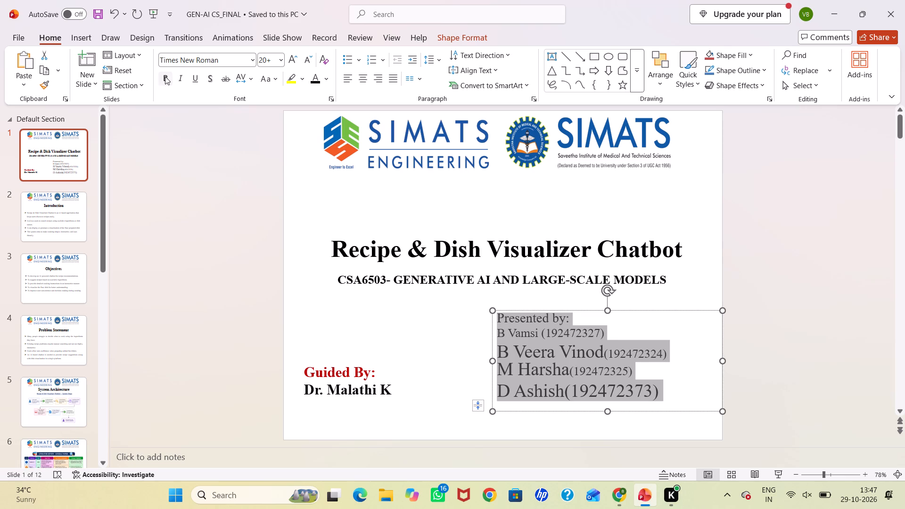
click(165, 76)
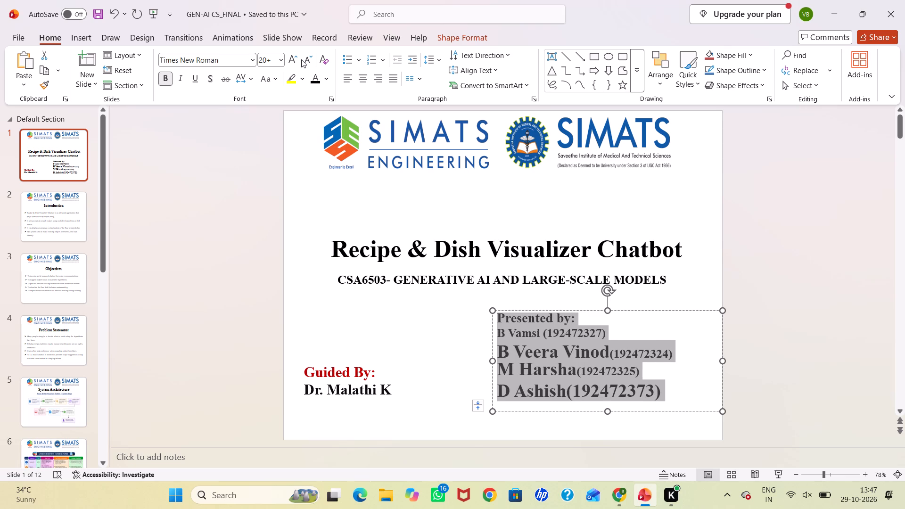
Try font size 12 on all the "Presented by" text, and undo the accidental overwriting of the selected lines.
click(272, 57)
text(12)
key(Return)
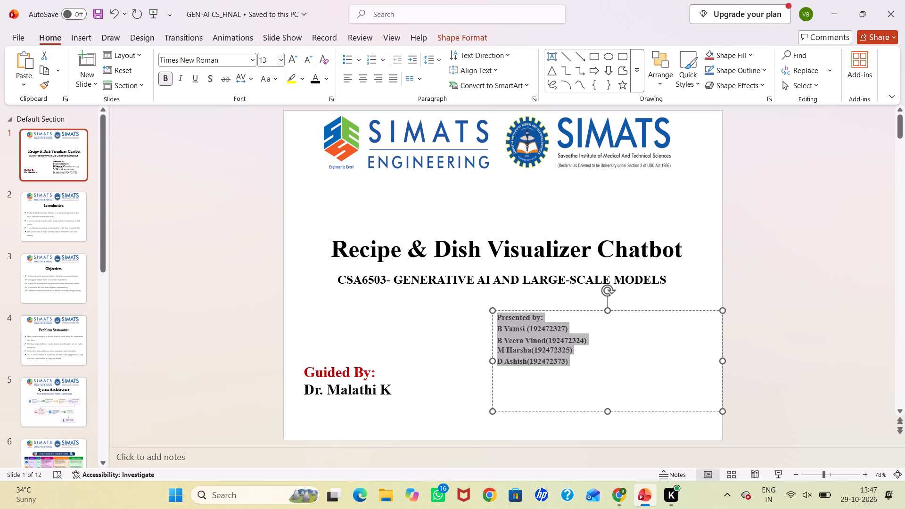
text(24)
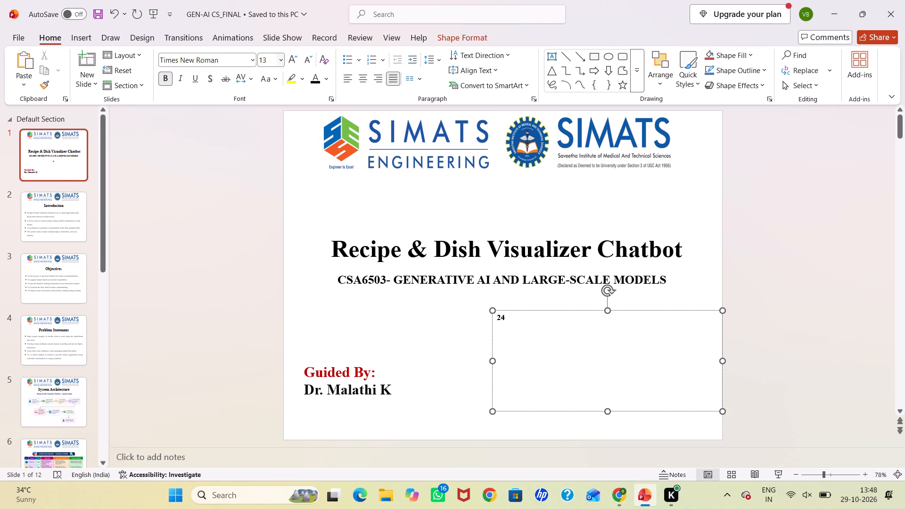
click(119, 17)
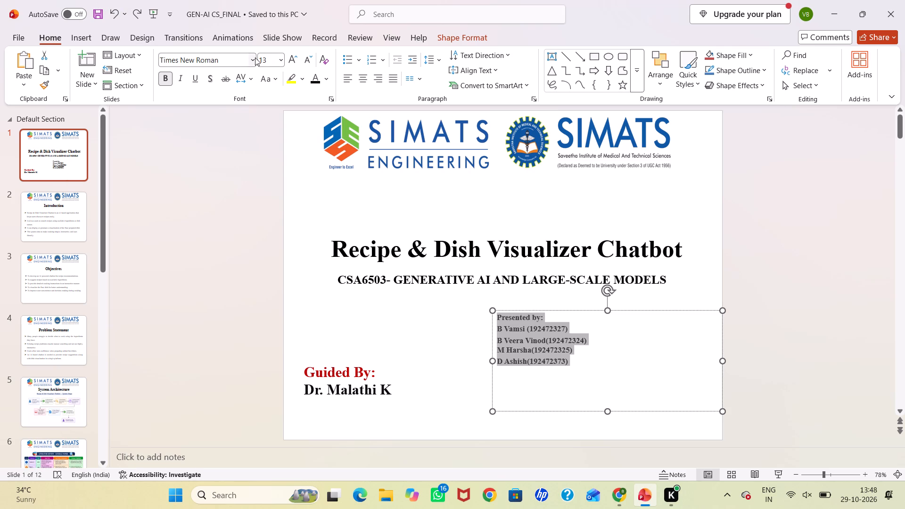
Set the font size of the "Presented by:" heading and all four presenter lines to 24.
click(274, 60)
key(BackSpace)
text(24)
key(Return)
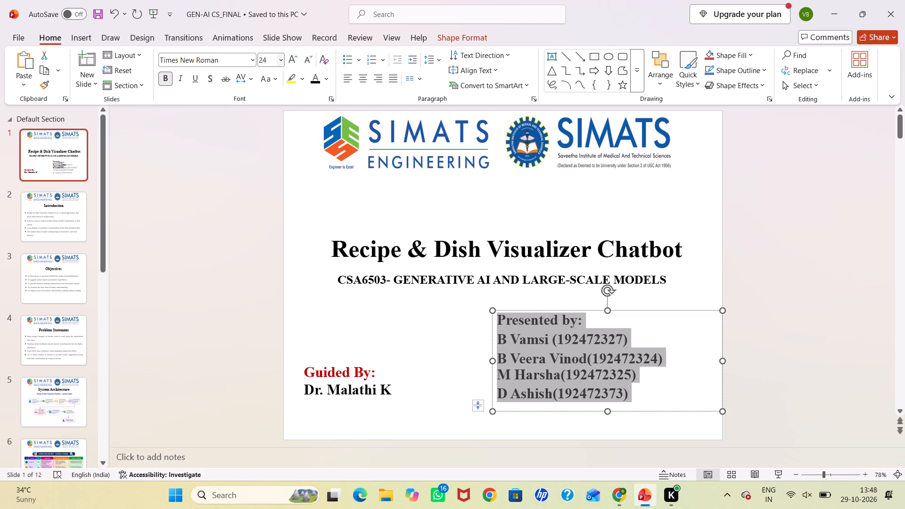
click(438, 336)
Move the "Presented by" text box slightly down and to the right, and narrow it to end at the slide's right edge.
click(524, 348)
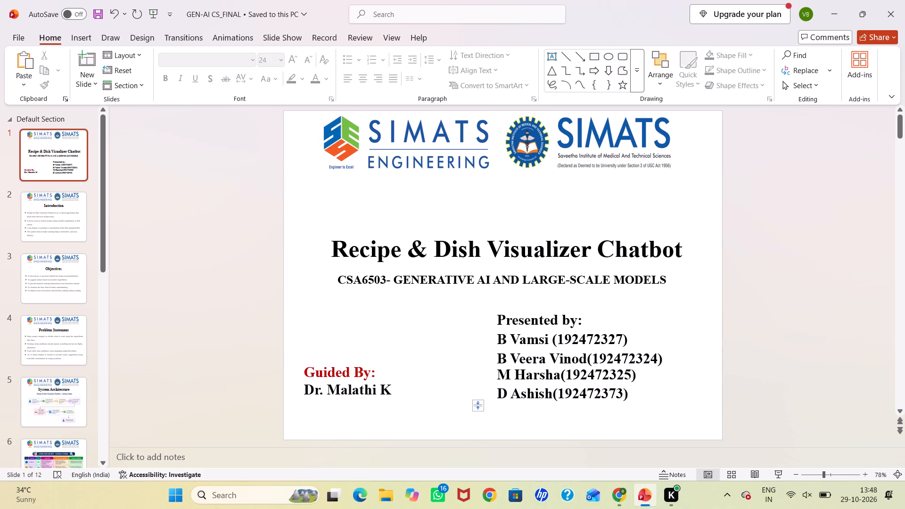
click(524, 318)
click(642, 307)
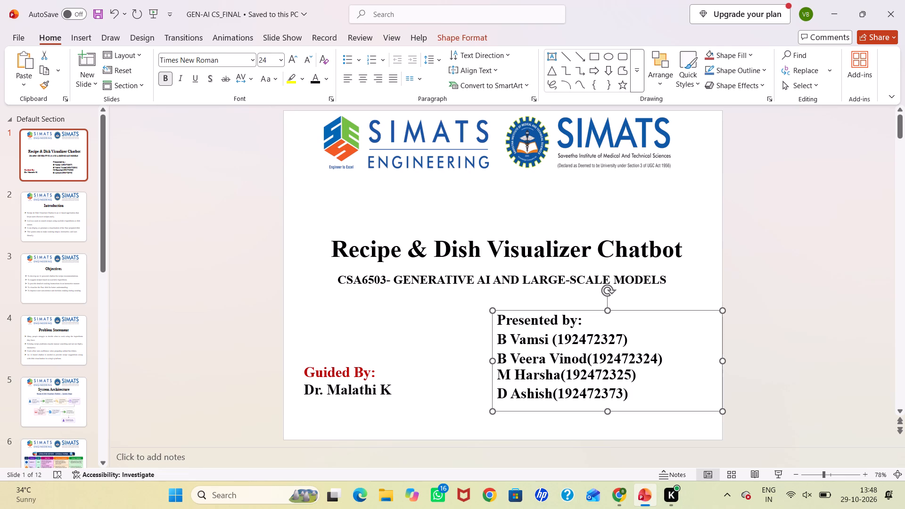
drag(623, 312, 646, 321)
drag(748, 371, 720, 378)
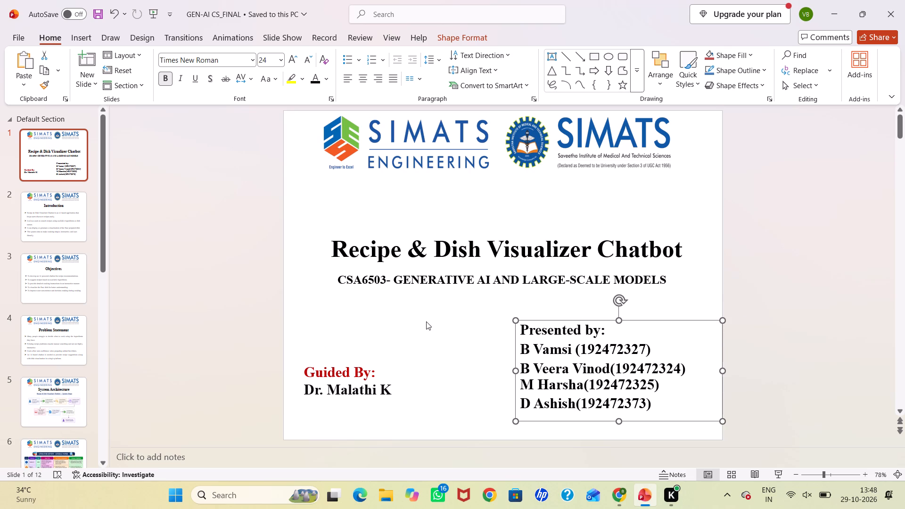
click(426, 321)
Look over the title slide and the Introduction slide, and return to the title slide.
ctrl+scroll(484, 335, up, 3)
scroll(484, 335, right, 1)
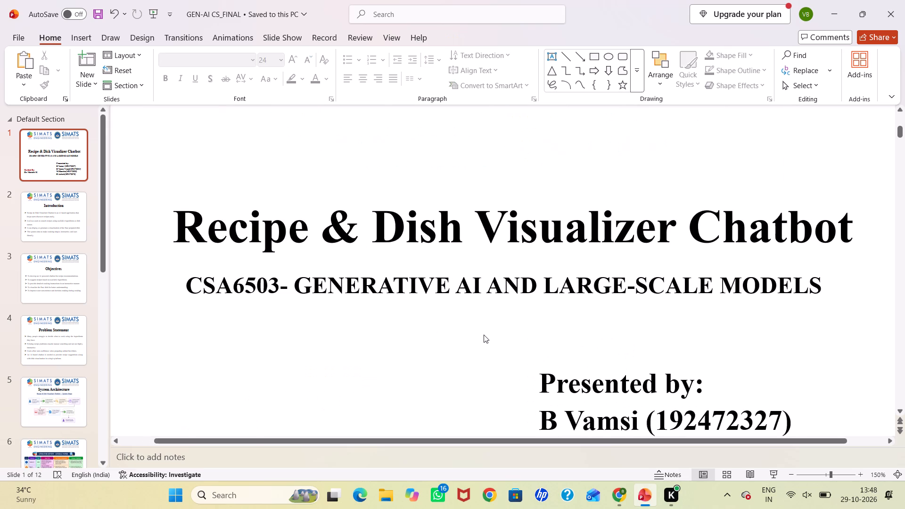
scroll(484, 335, right, 1)
scroll(484, 335, left, 1)
ctrl+scroll(484, 335, down, 2)
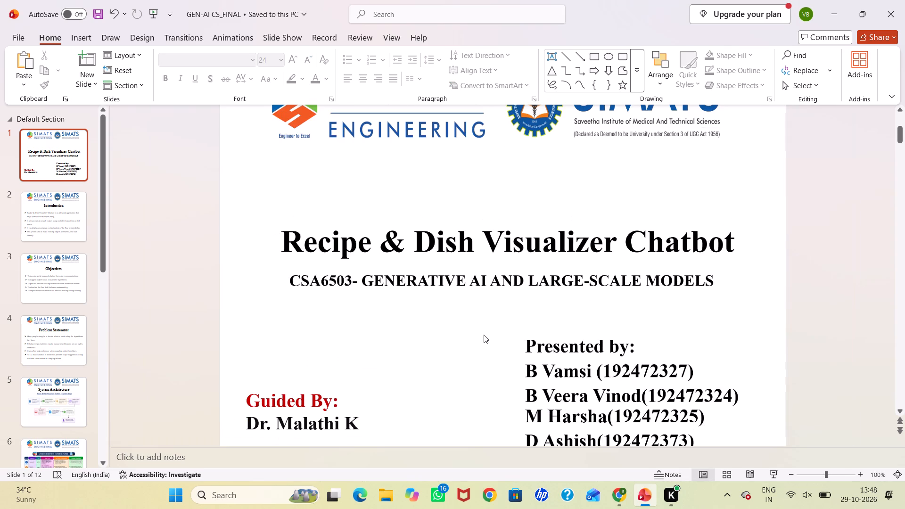
scroll(498, 324, down, 1)
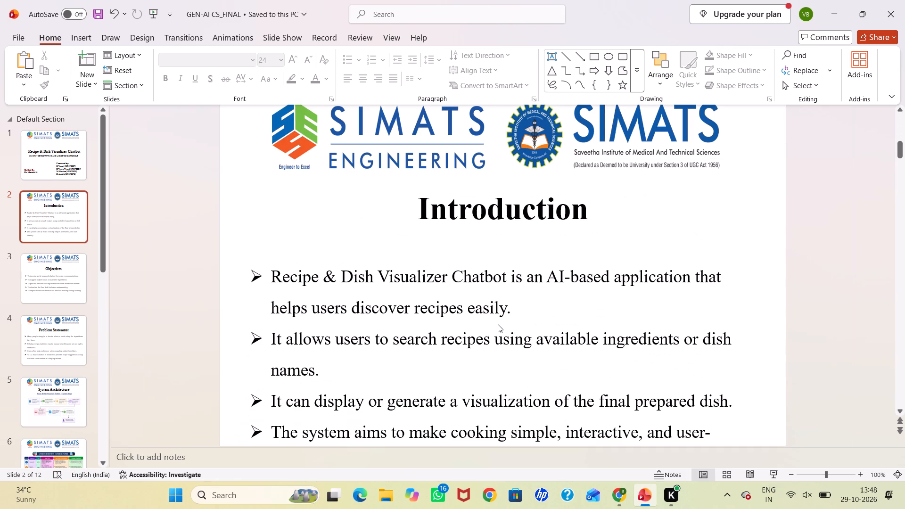
ctrl+scroll(498, 324, down, 2)
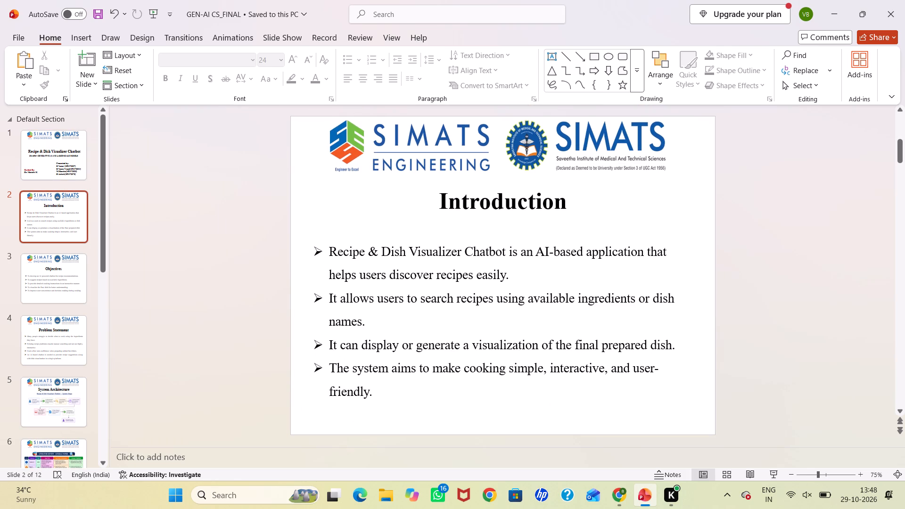
ctrl+scroll(506, 300, up, 2)
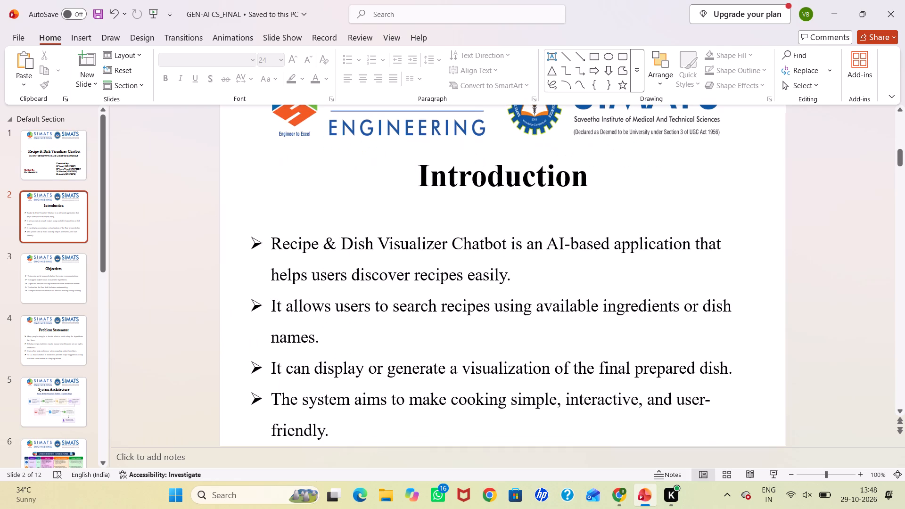
click(49, 155)
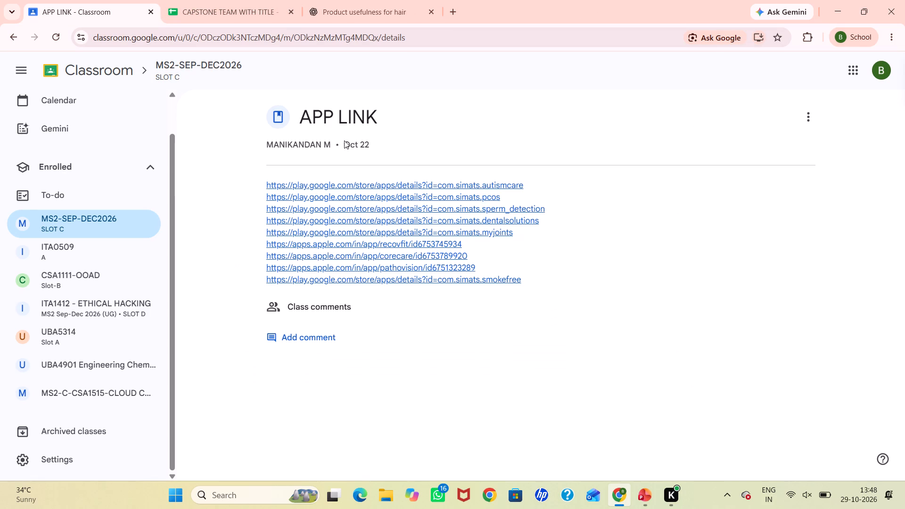
drag(330, 144, 269, 148)
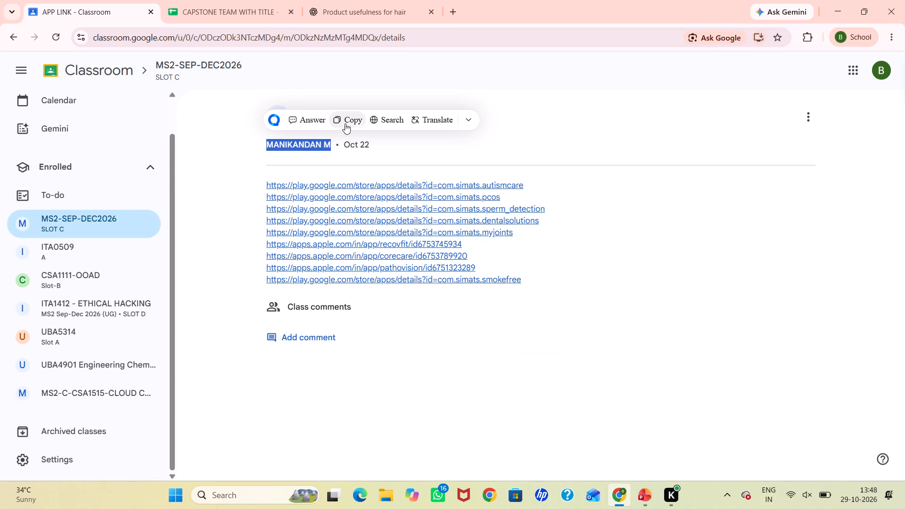
click(348, 118)
Back in the presentation, replace the guide's name after "Dr." with the copied teacher's name and widen the "Guided By" text box to fit it.
click(643, 492)
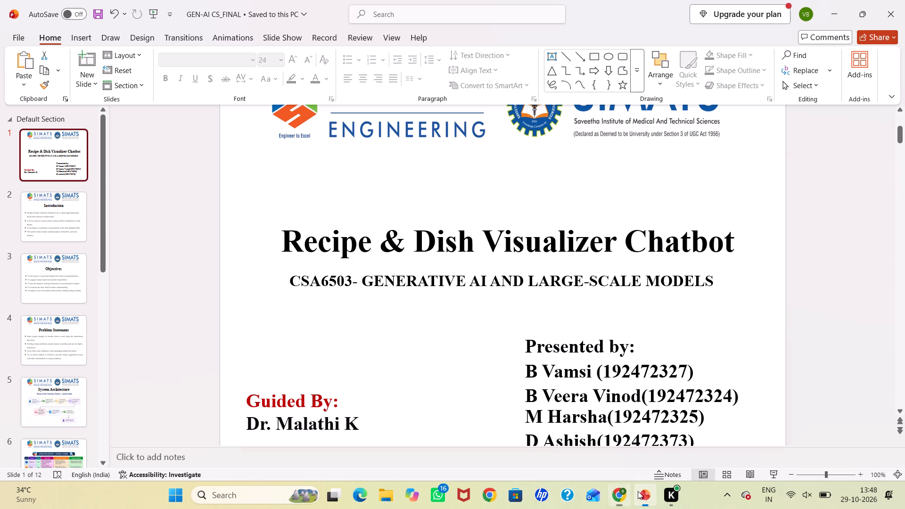
click(372, 410)
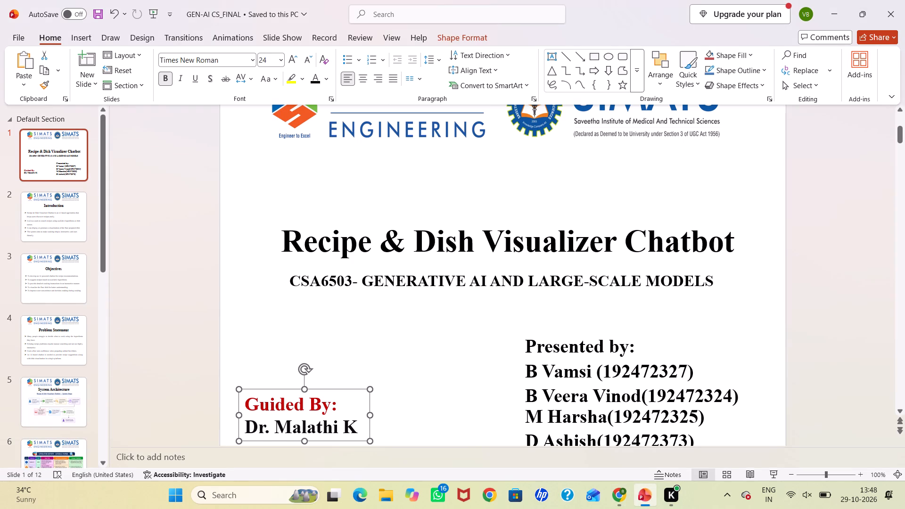
drag(355, 425, 289, 424)
key(ctrl+v)
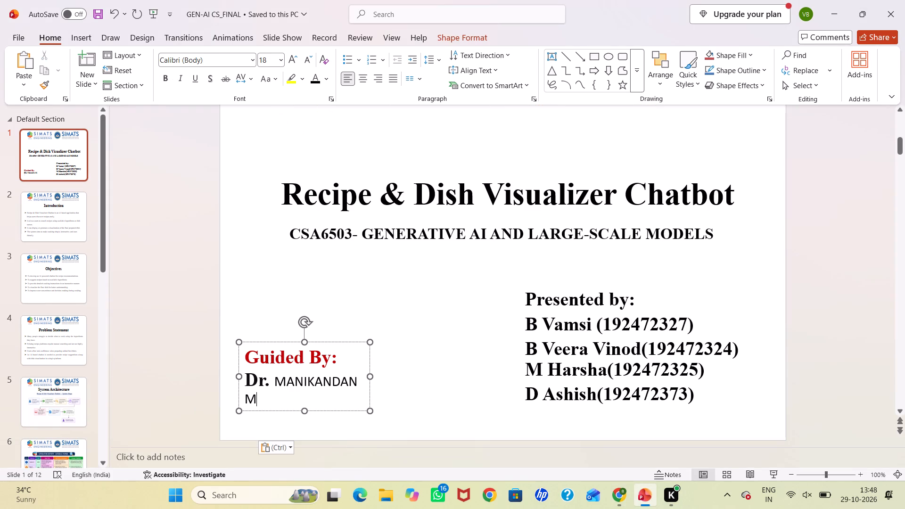
drag(264, 402, 247, 369)
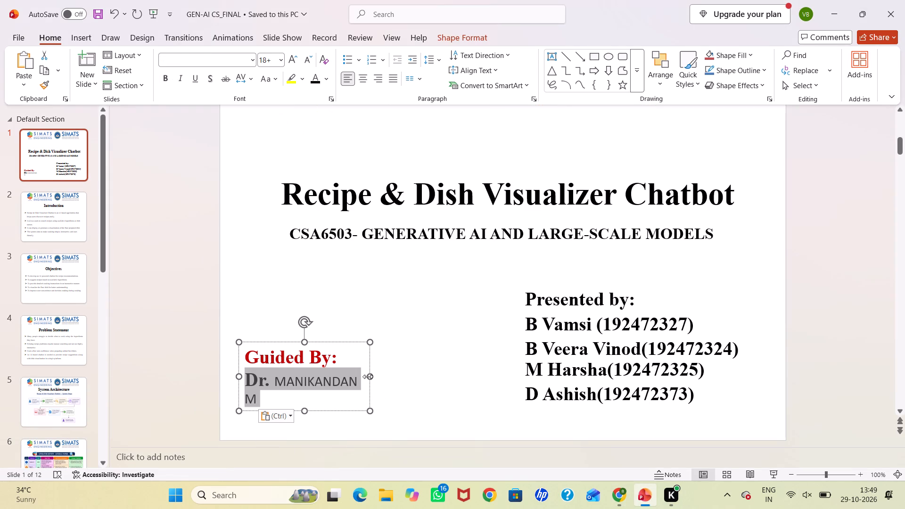
drag(369, 378, 392, 386)
Format the guide's name line as bold Times New Roman, size 24, and widen its text box to keep it on one line.
double_click(378, 381)
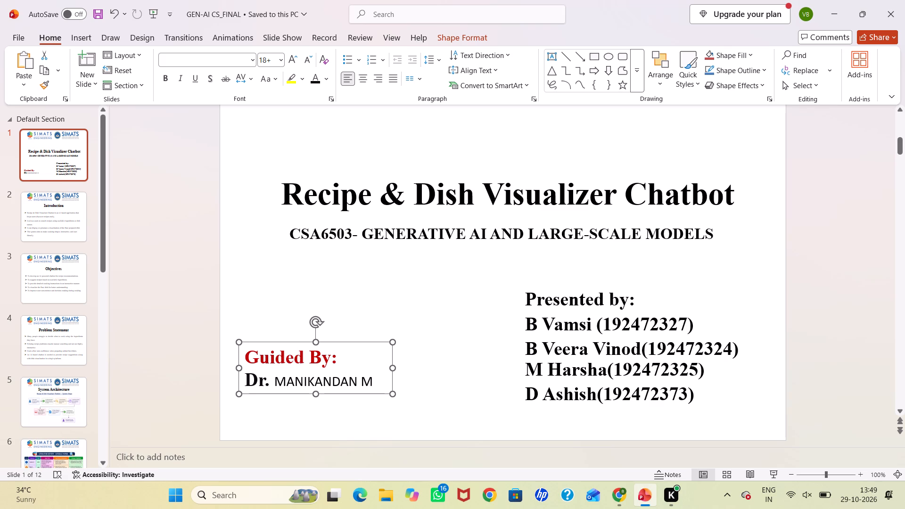
double_click(370, 381)
double_click(370, 381)
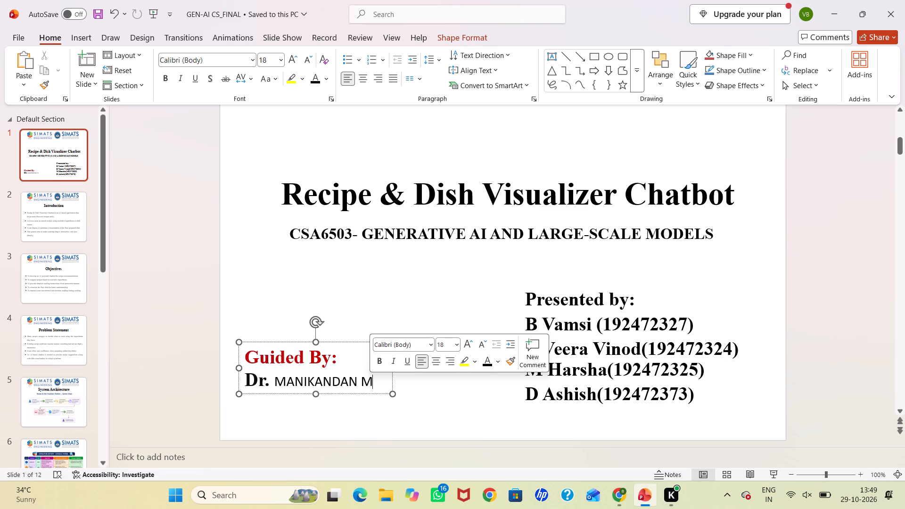
drag(372, 381, 353, 385)
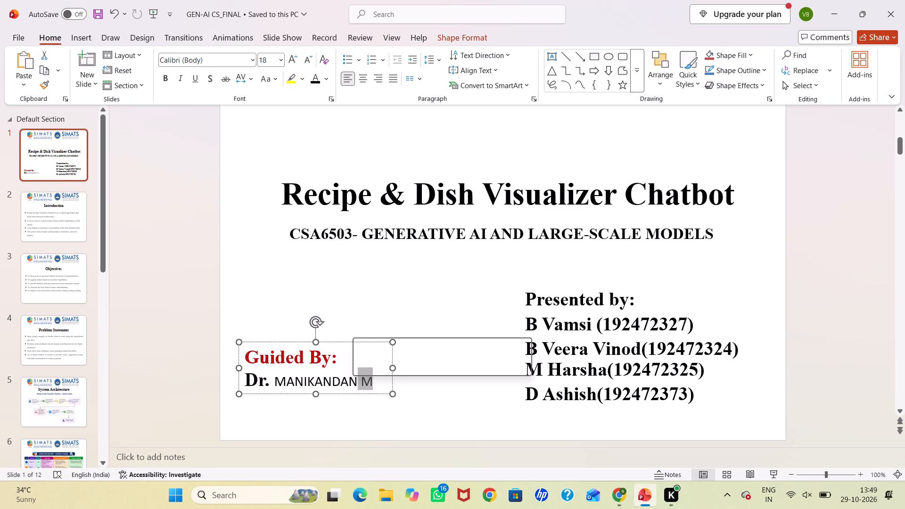
key(ctrl+c)
key(ctrl+a)
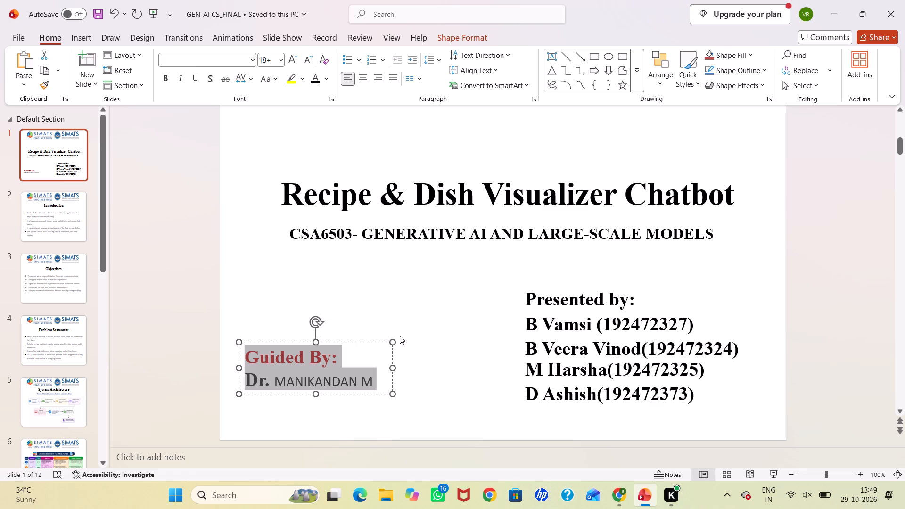
click(371, 345)
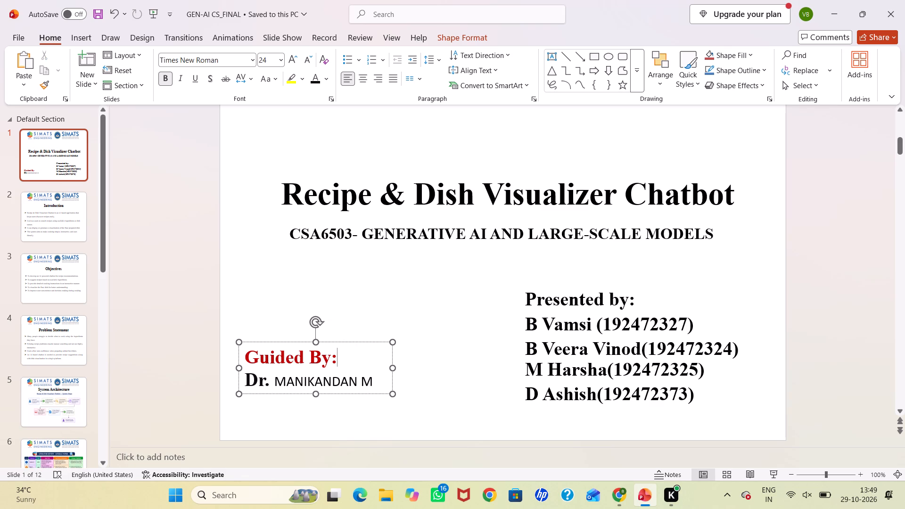
drag(372, 378, 242, 378)
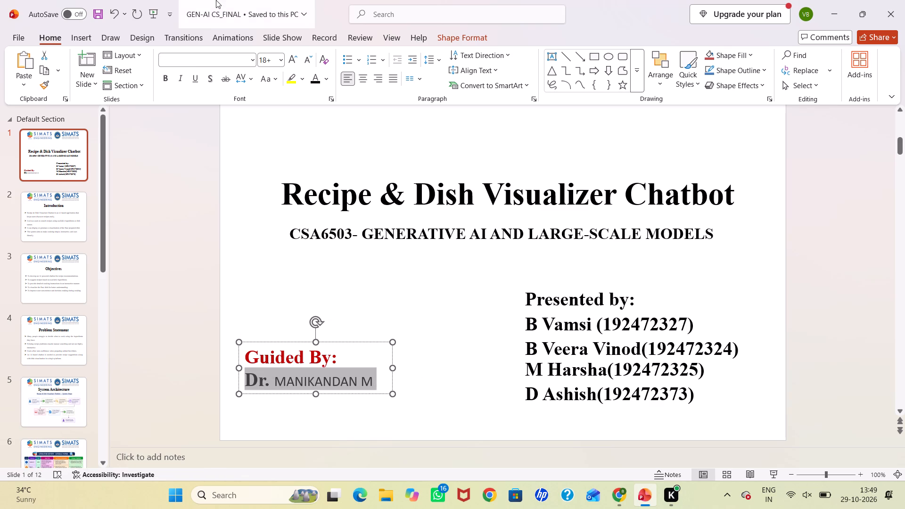
click(195, 64)
key(t)
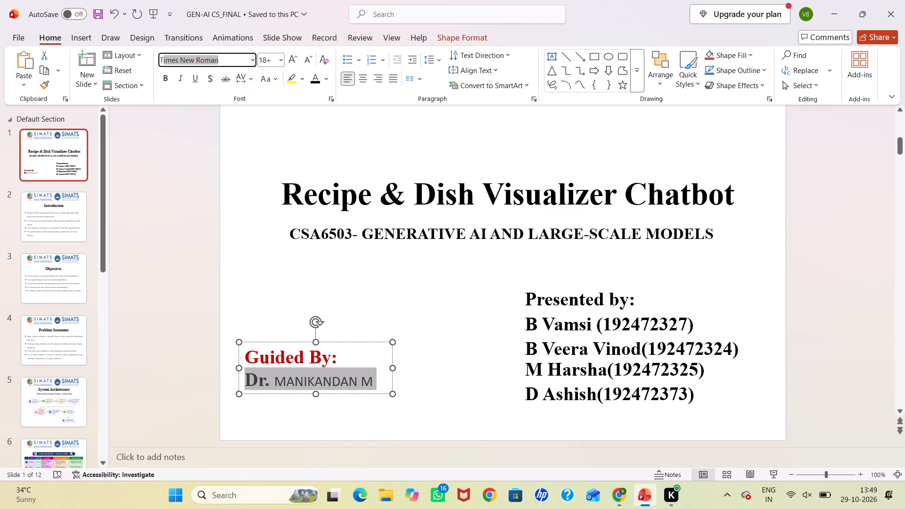
key(Return)
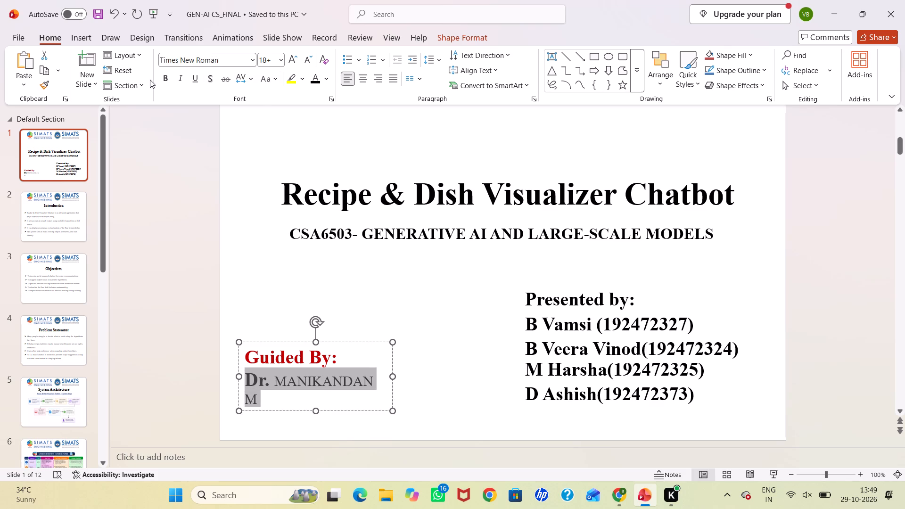
click(170, 79)
click(162, 82)
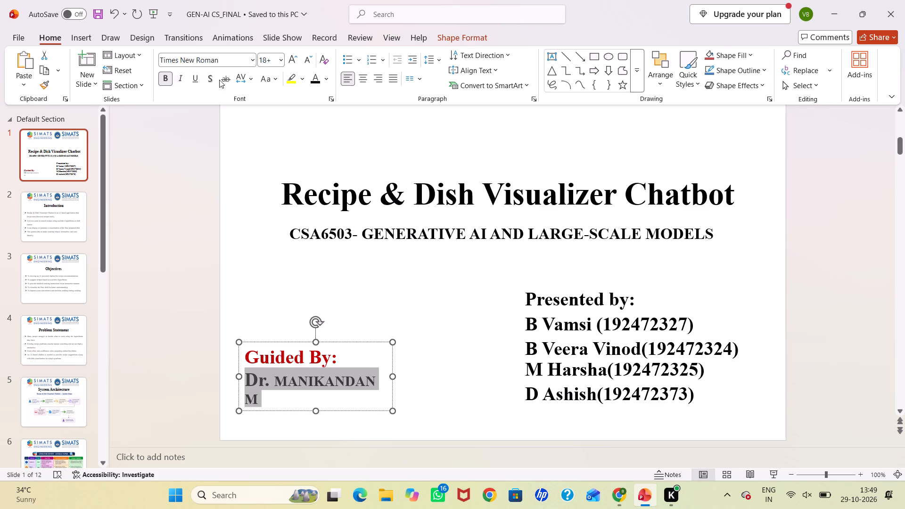
click(271, 59)
text(24)
key(Return)
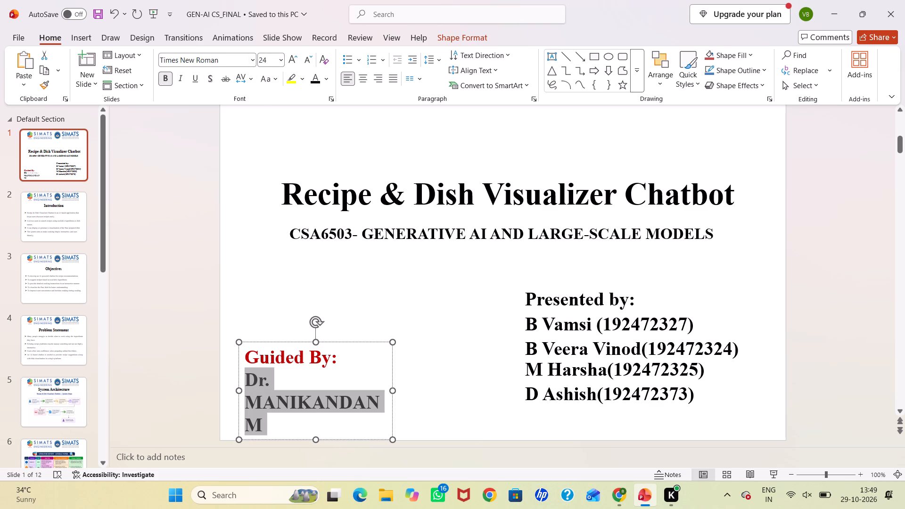
drag(391, 391, 449, 390)
Color the "Presented by:" heading dark red to match the "Guided By:" heading.
click(586, 302)
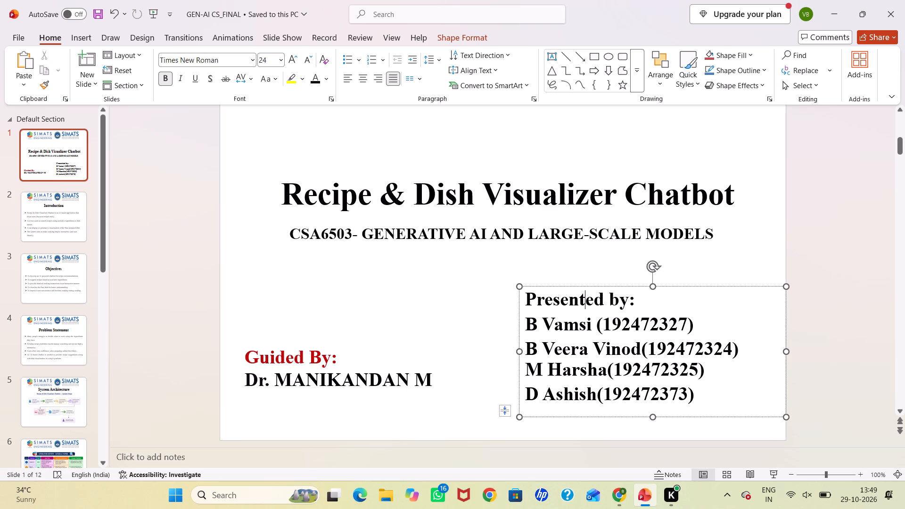
drag(639, 297, 536, 304)
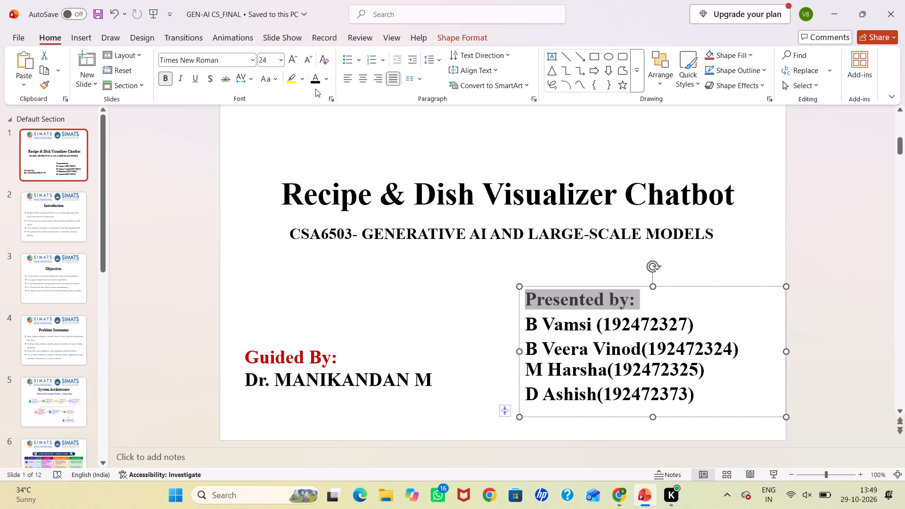
click(324, 73)
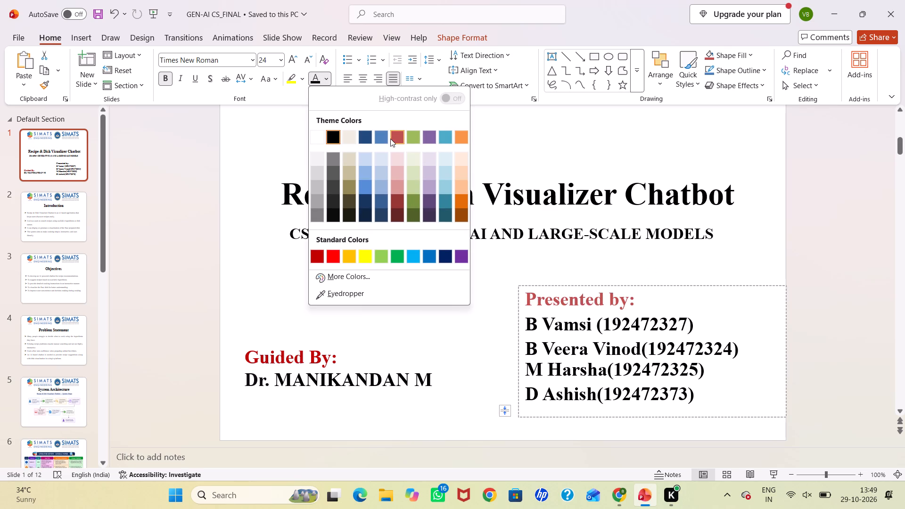
click(318, 259)
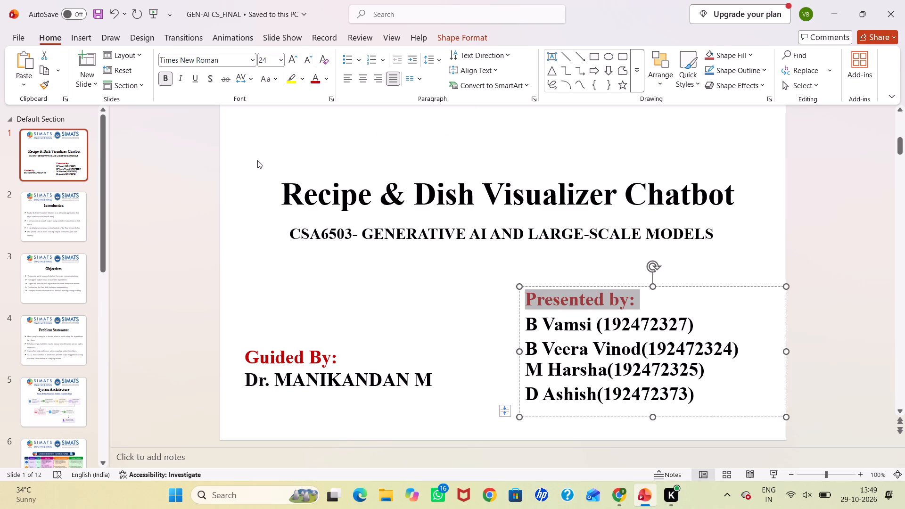
click(269, 298)
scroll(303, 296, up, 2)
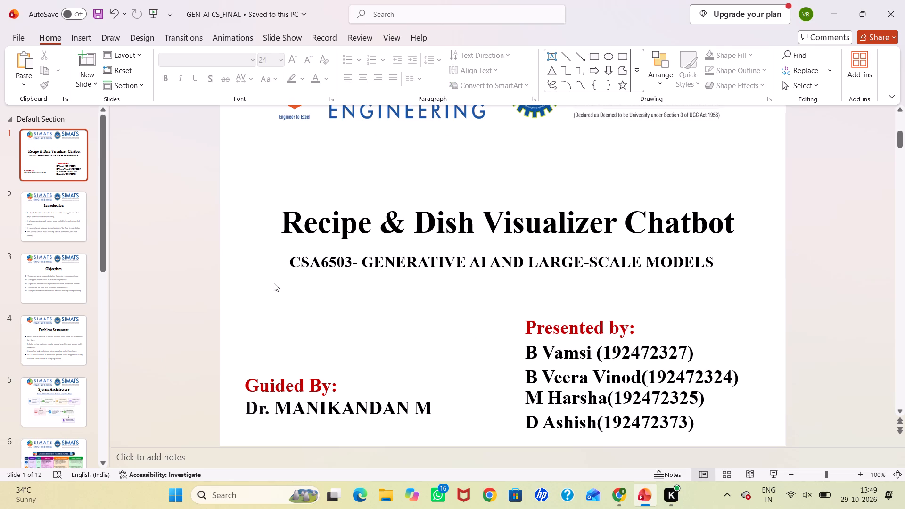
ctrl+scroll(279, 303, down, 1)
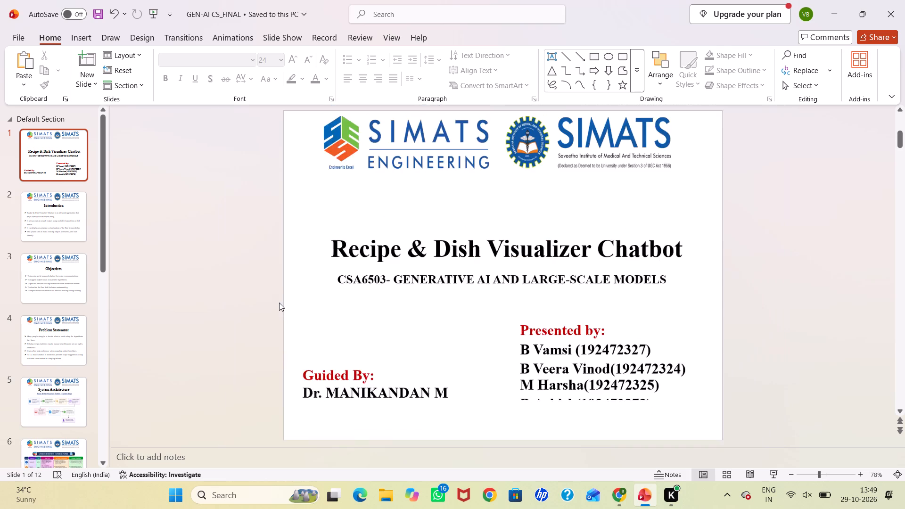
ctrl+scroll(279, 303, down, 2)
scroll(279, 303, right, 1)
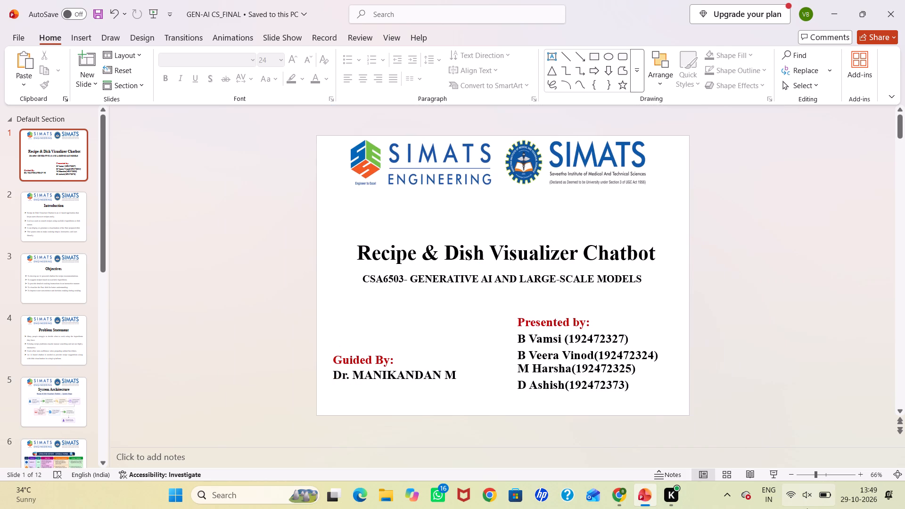
Switch to the Windows settings and open the properties of the connected SIMATS Wi-Fi network.
click(806, 492)
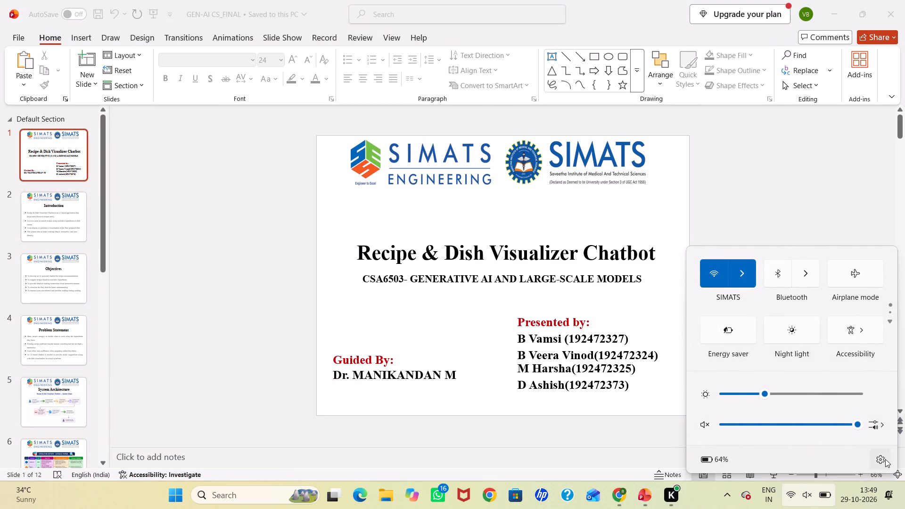
click(884, 460)
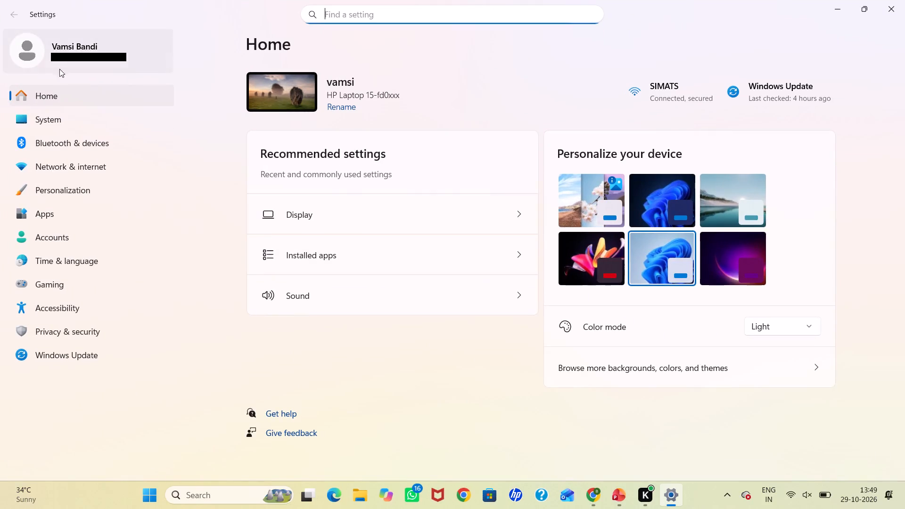
click(74, 163)
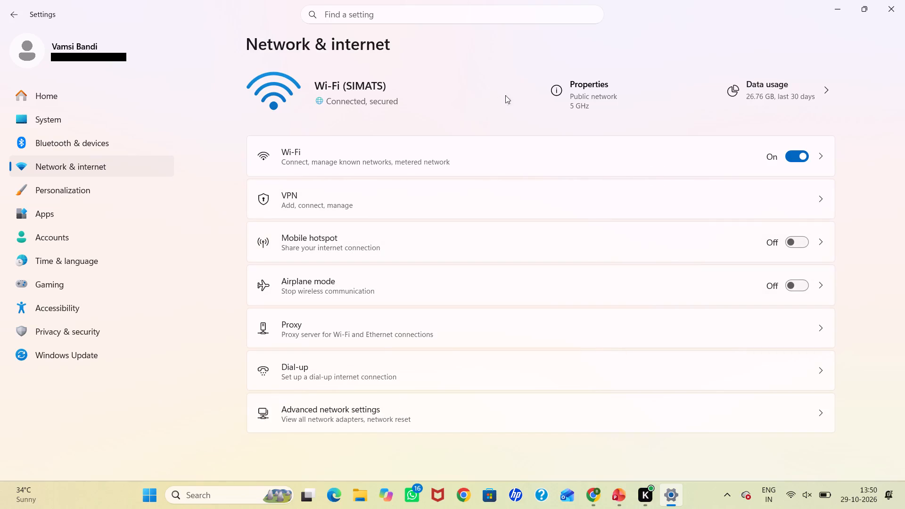
click(674, 166)
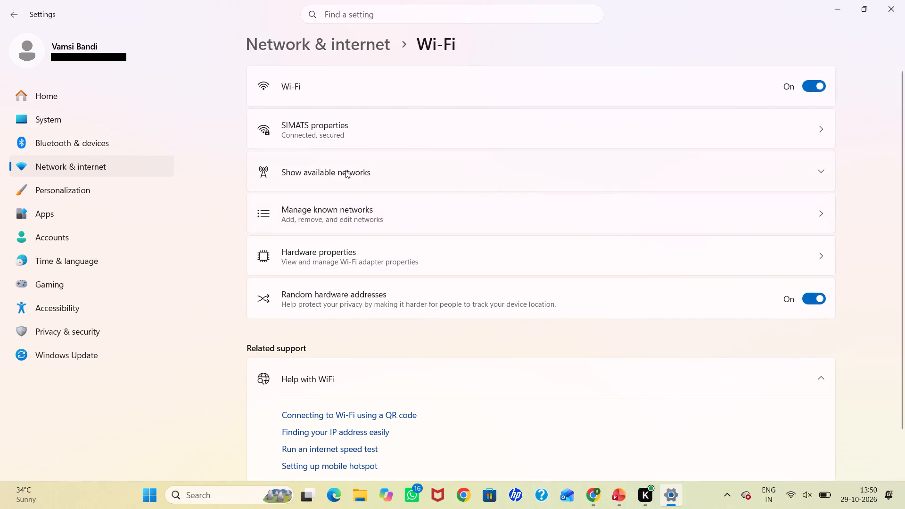
click(817, 128)
Examine the SIMATS network's profile, IP and DNS assignment and adapter details, and close the settings.
scroll(464, 282, down, 1)
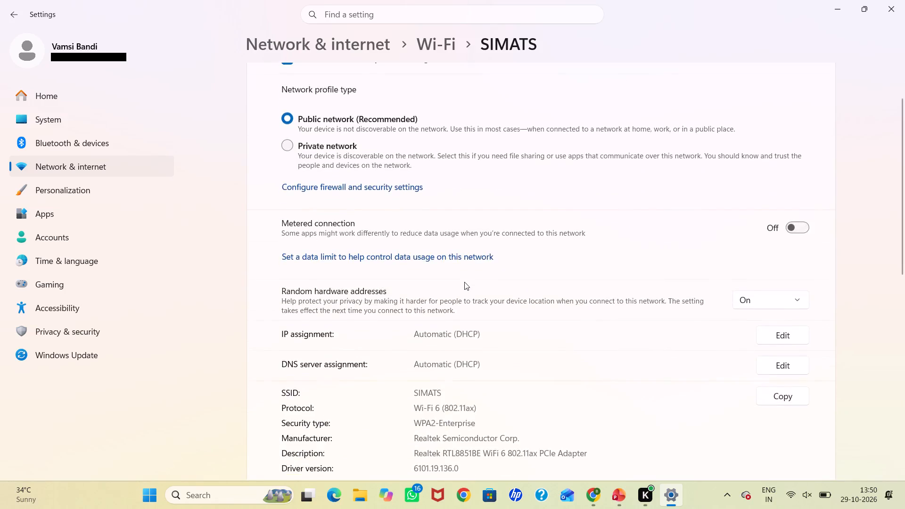
scroll(464, 282, down, 2)
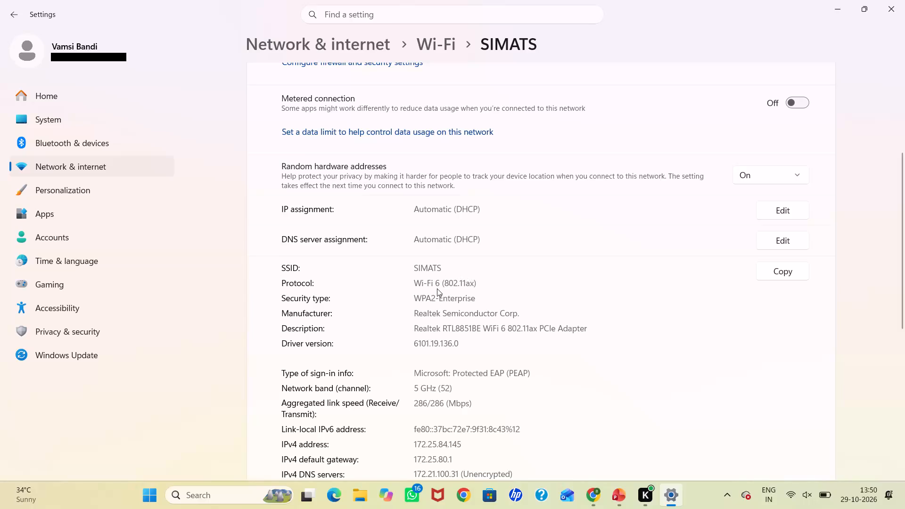
scroll(437, 288, down, 1)
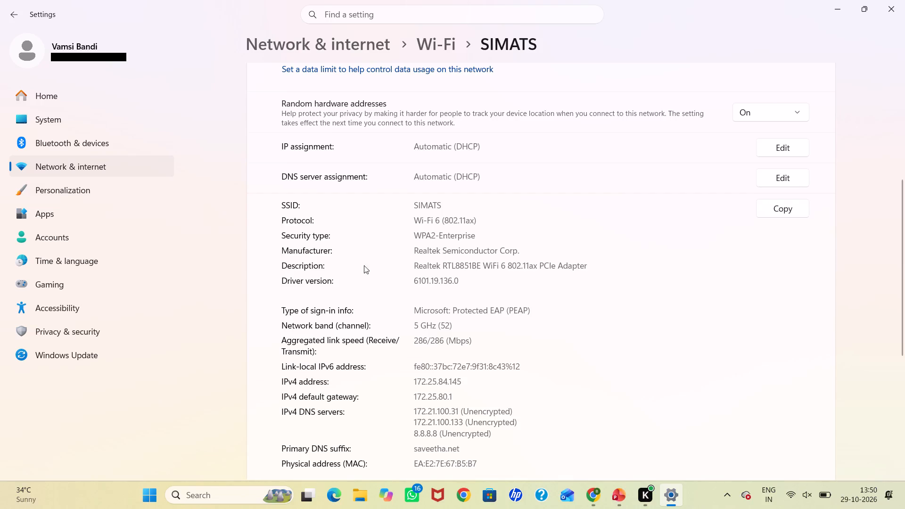
scroll(340, 271, down, 3)
scroll(303, 212, up, 1)
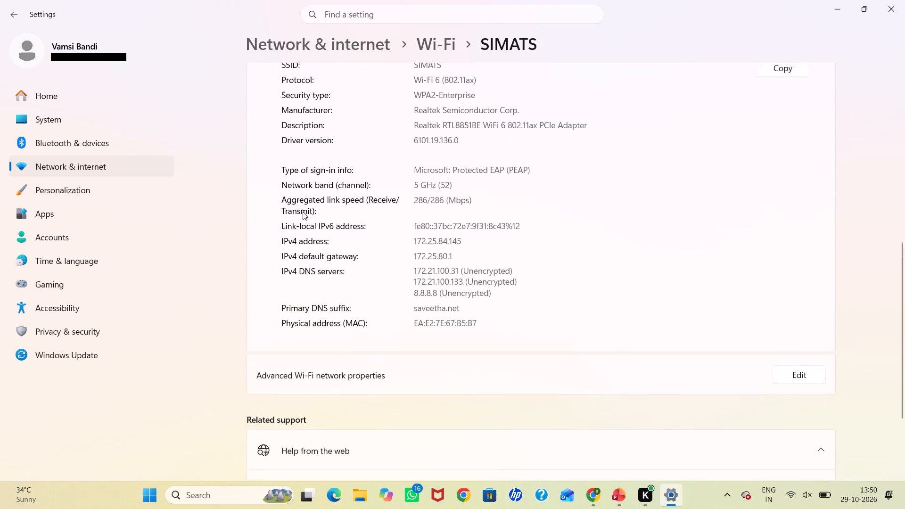
scroll(303, 212, up, 3)
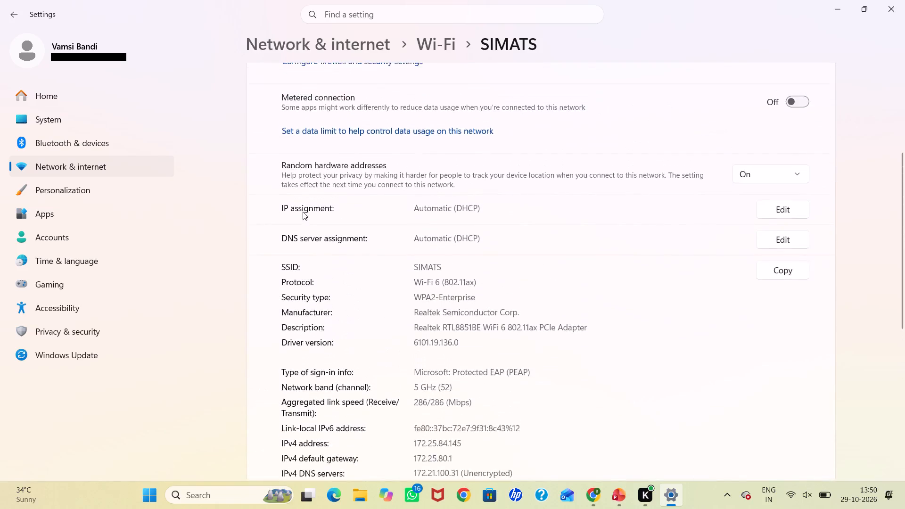
scroll(303, 212, up, 3)
scroll(304, 210, down, 2)
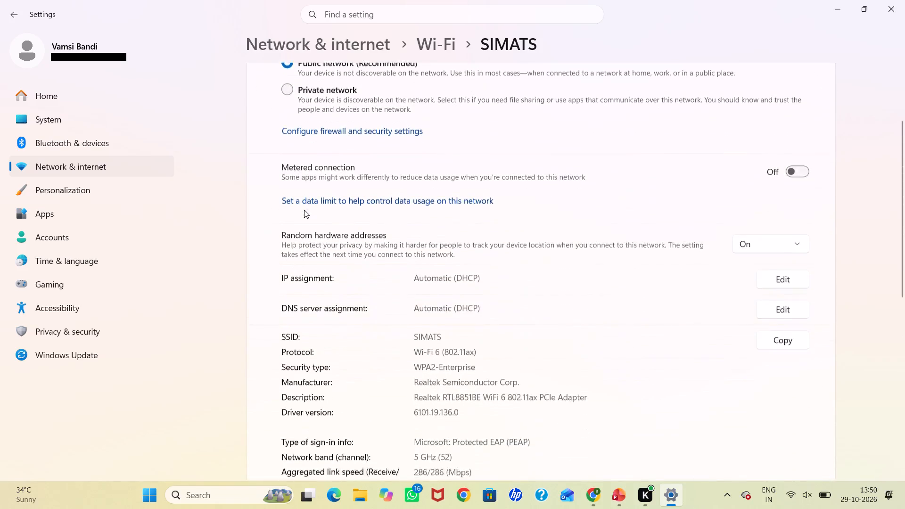
scroll(304, 209, down, 3)
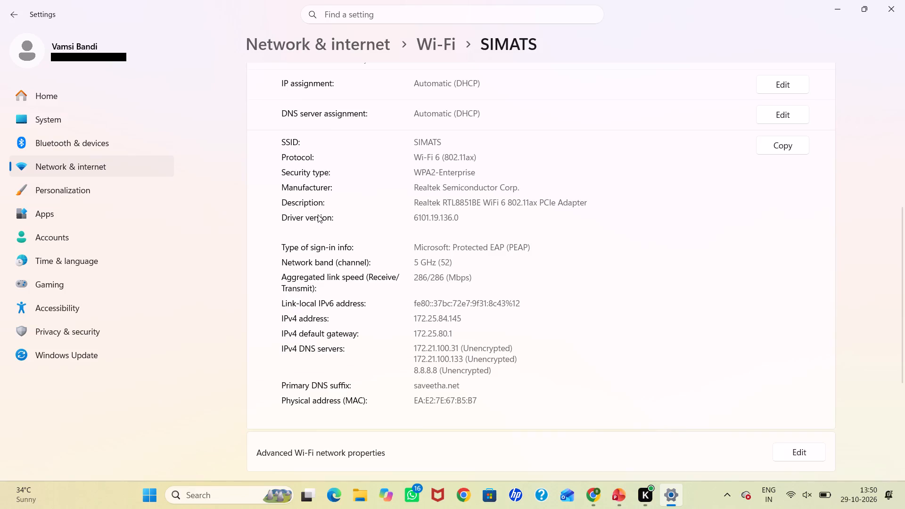
scroll(336, 251, down, 1)
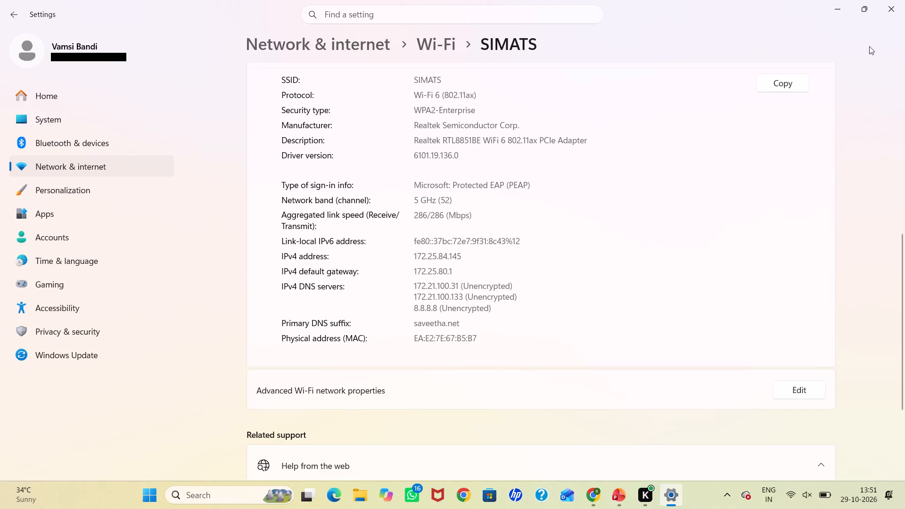
click(418, 41)
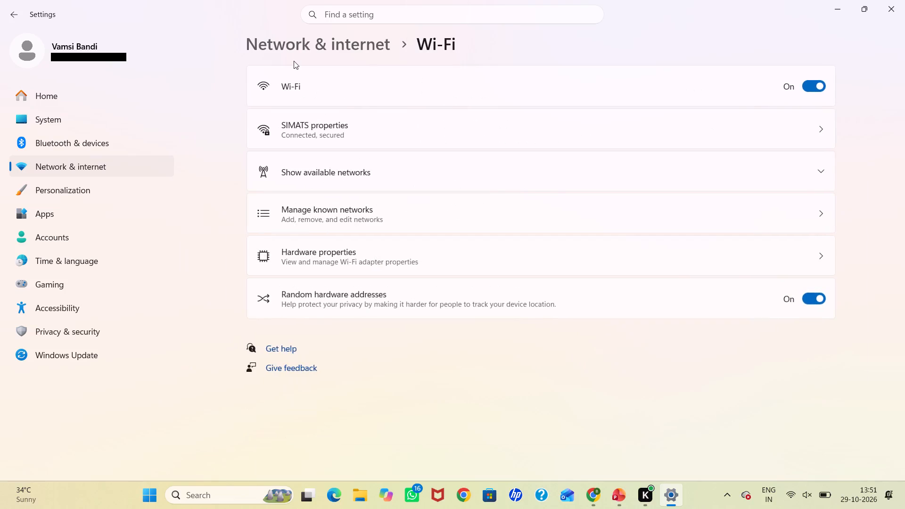
click(294, 61)
click(355, 49)
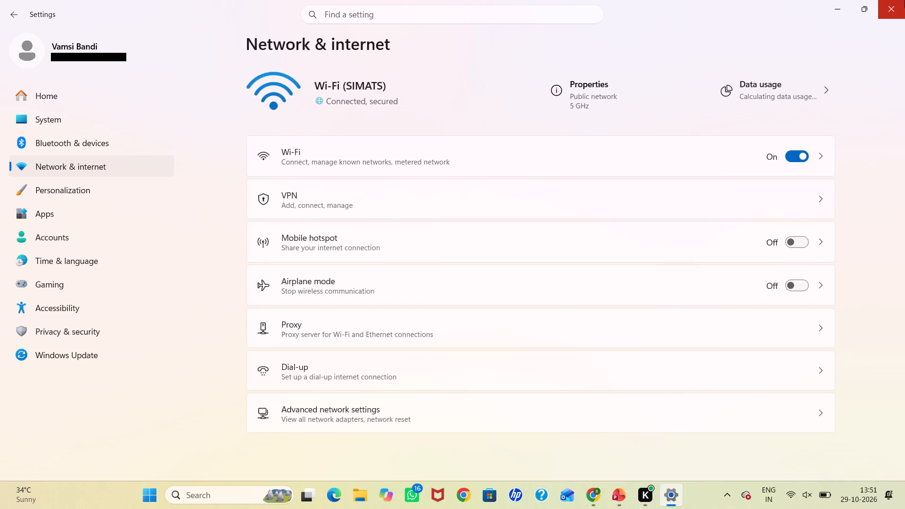
click(904, 0)
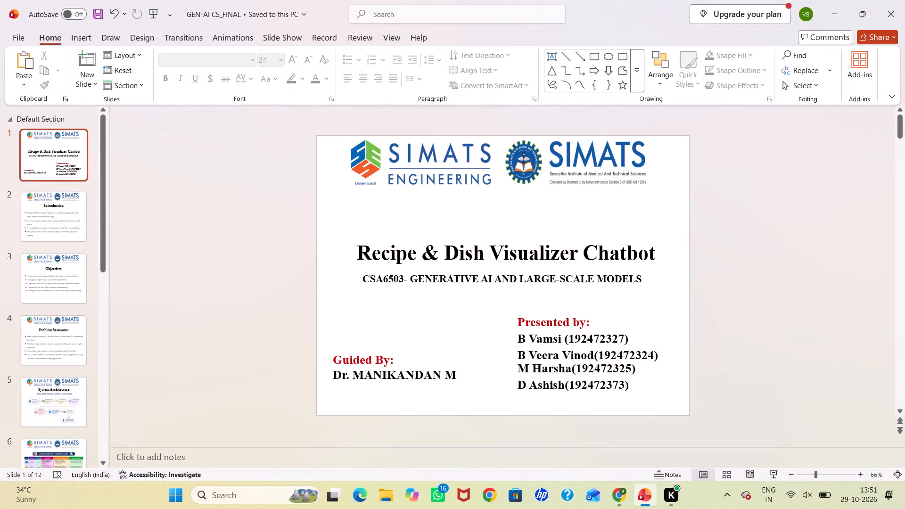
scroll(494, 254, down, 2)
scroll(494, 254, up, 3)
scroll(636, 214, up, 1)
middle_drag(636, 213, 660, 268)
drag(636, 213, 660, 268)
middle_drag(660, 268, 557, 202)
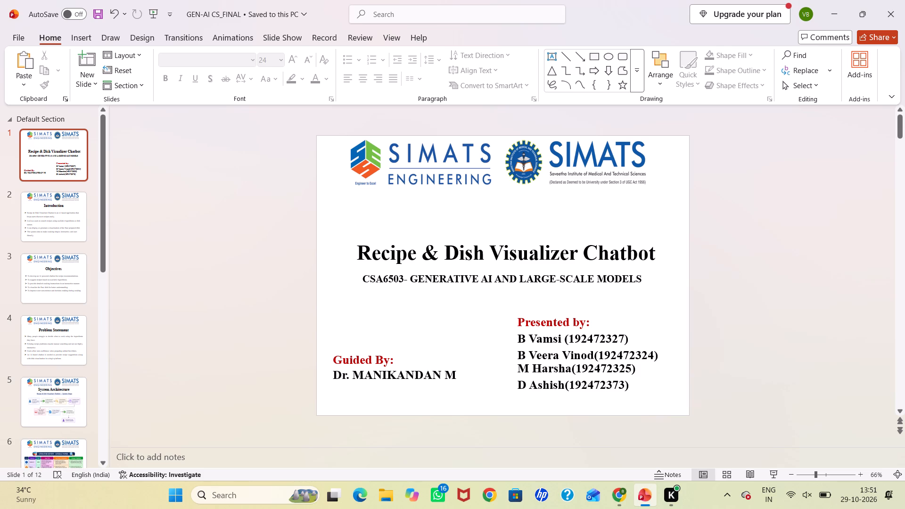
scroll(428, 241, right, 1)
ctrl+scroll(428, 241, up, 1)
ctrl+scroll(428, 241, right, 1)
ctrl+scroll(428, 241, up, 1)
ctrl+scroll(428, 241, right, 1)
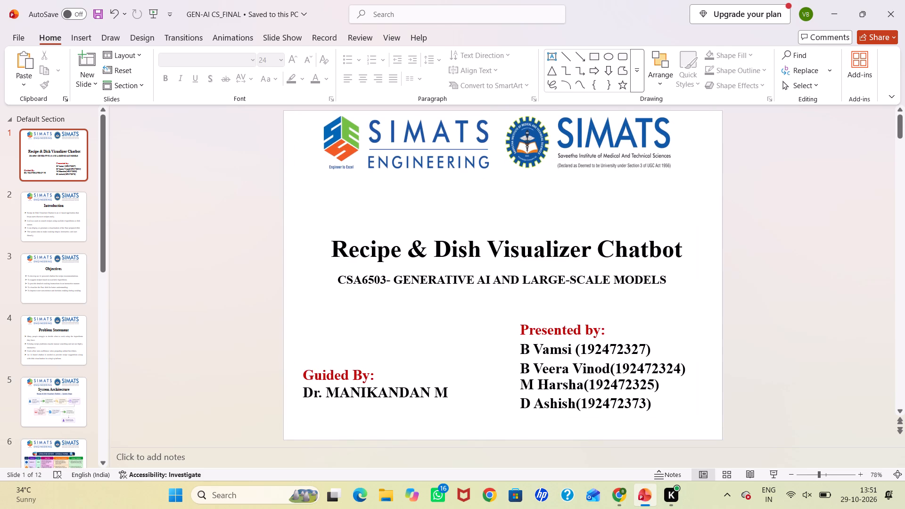
Page through the presentation from the title slide to the Problem Statement slide to review the content.
key(Down)
key(Down)
key(Down)
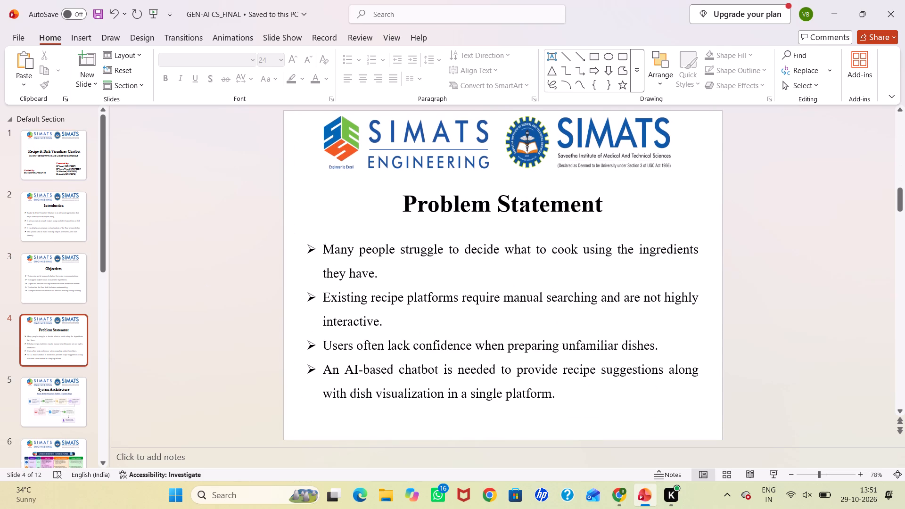
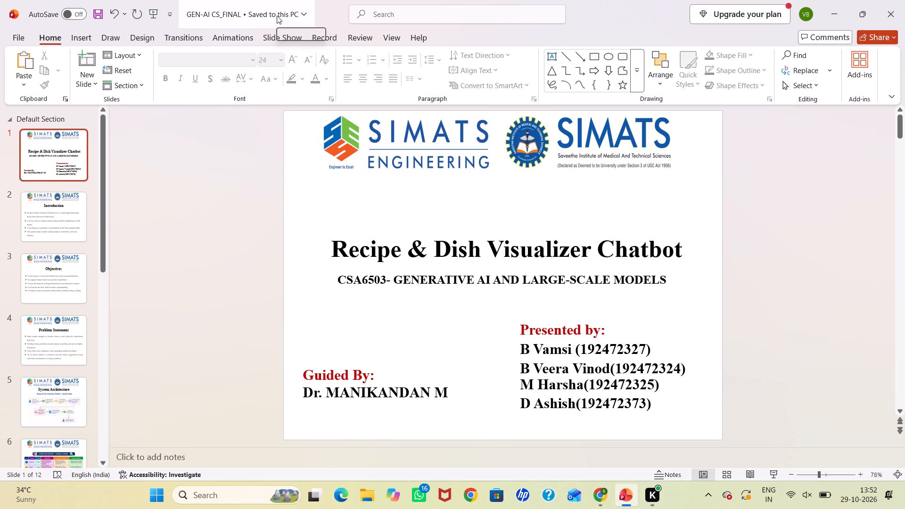
Close the GEN-AI CS_FINAL presentation without saving the changes.
scroll(394, 306, up, 2)
click(904, 0)
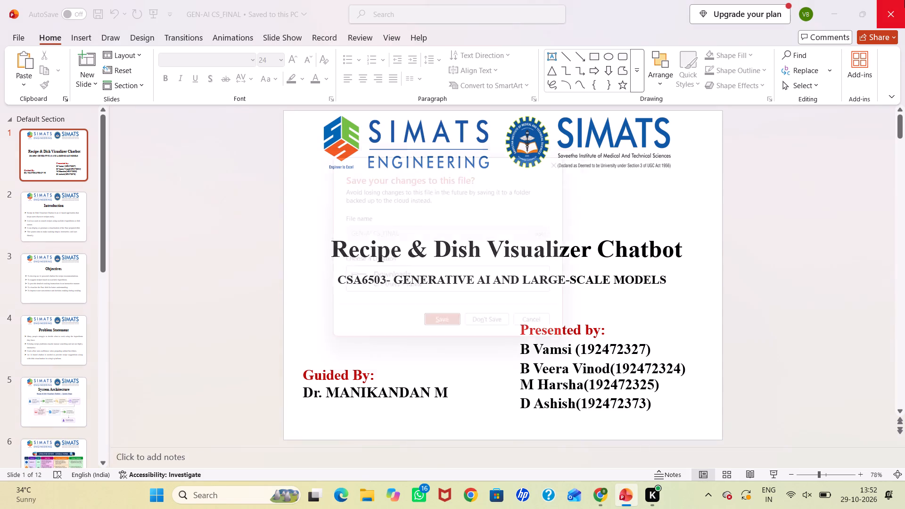
click(497, 331)
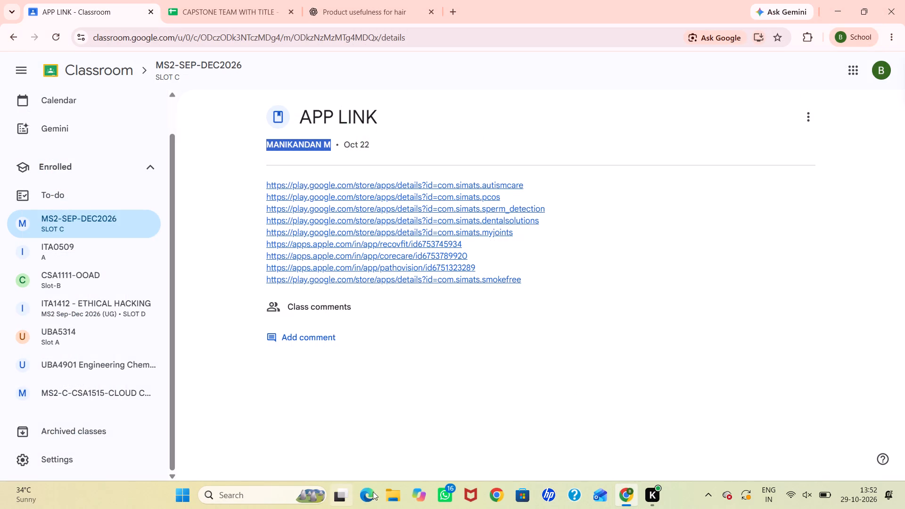
Search for and relaunch PowerPoint, and reopen the GEN-AI CS_FINAL presentation from the recent files.
click(268, 485)
text(pp)
key(Return)
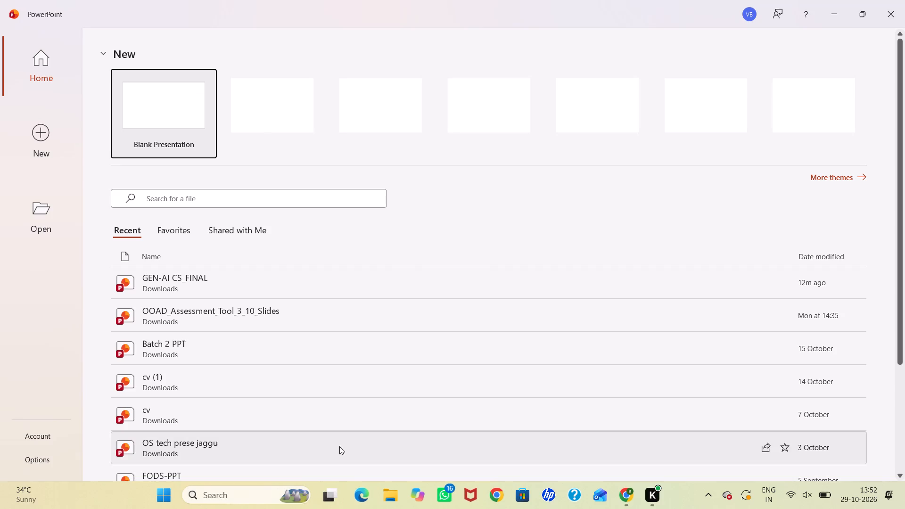
double_click(230, 277)
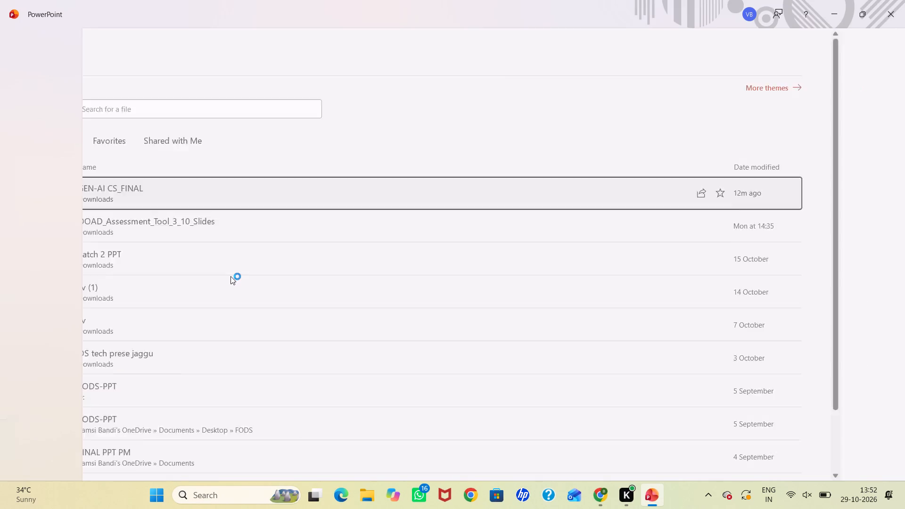
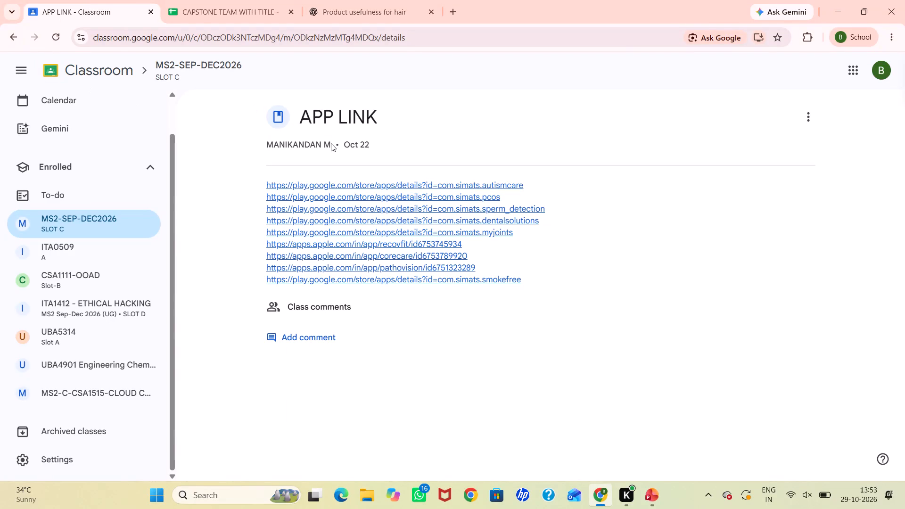
Select the teacher's name under the APP LINK heading in Classroom and switch to the GEN-AI CS_FINAL presentation in PowerPoint.
drag(329, 142, 247, 163)
click(318, 132)
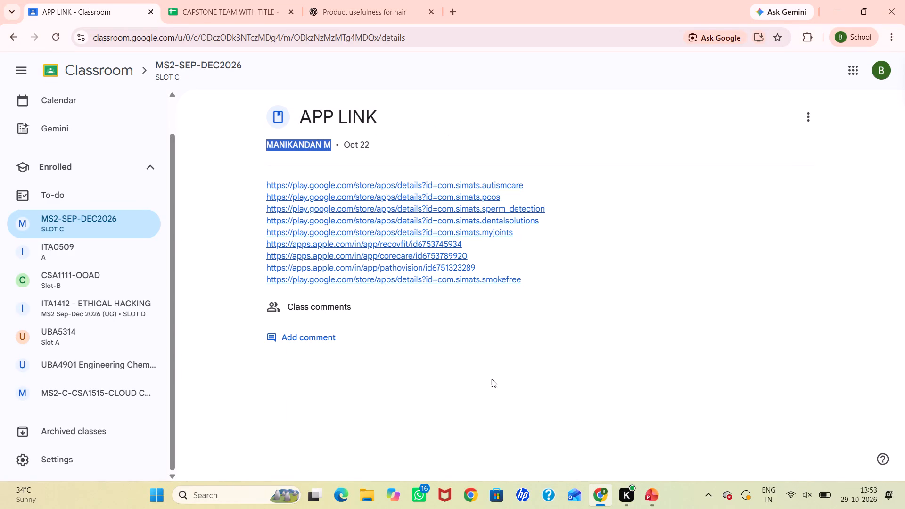
click(658, 493)
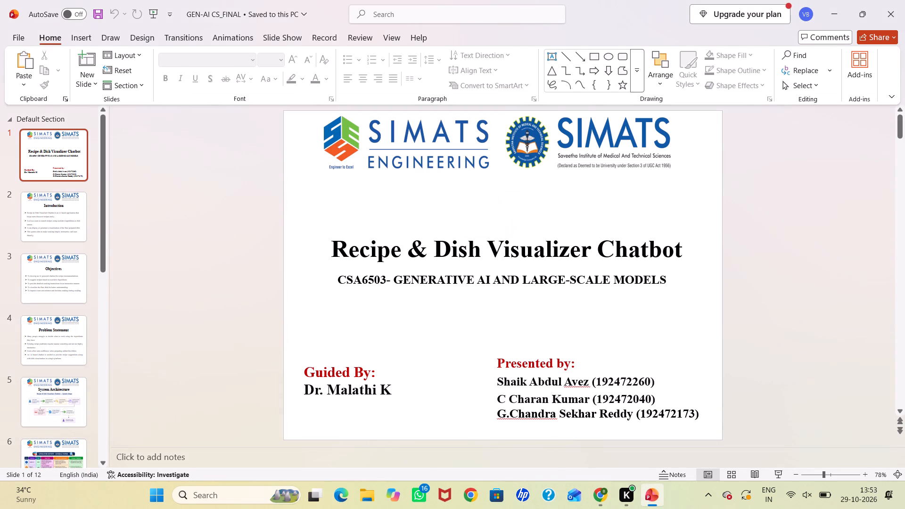
Replace the guide's name after "Dr." on the title slide with the copied name and slightly widen the text box.
drag(389, 386, 332, 391)
key(ctrl+v)
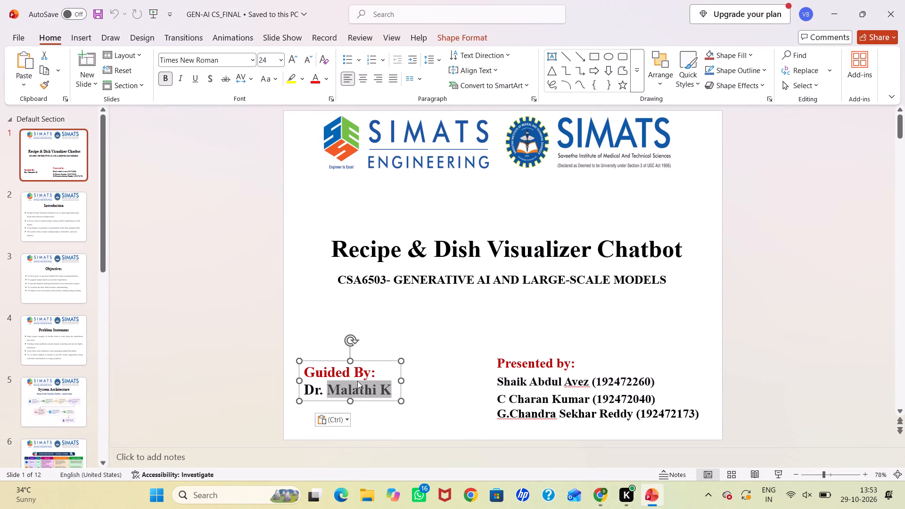
drag(401, 386, 423, 388)
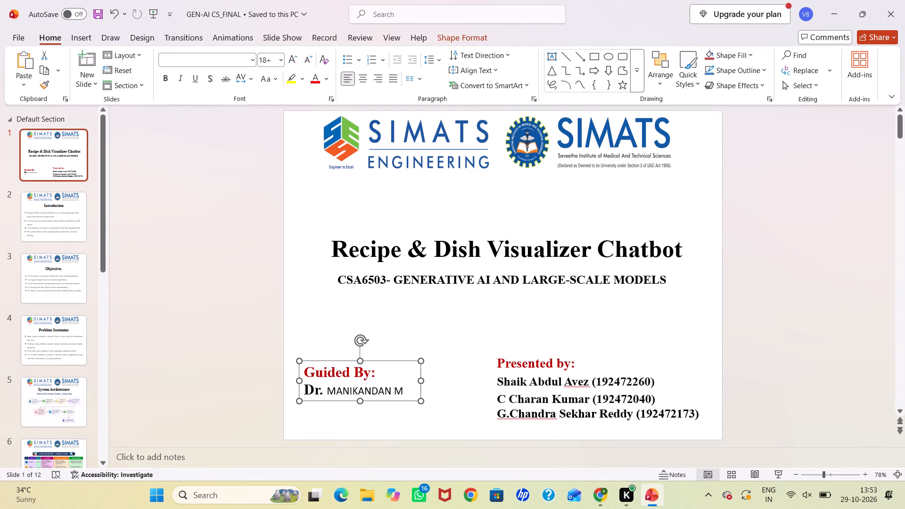
Format the guide's name line, including "Dr.", in bold Times New Roman at size 24.
click(404, 389)
drag(401, 390, 308, 401)
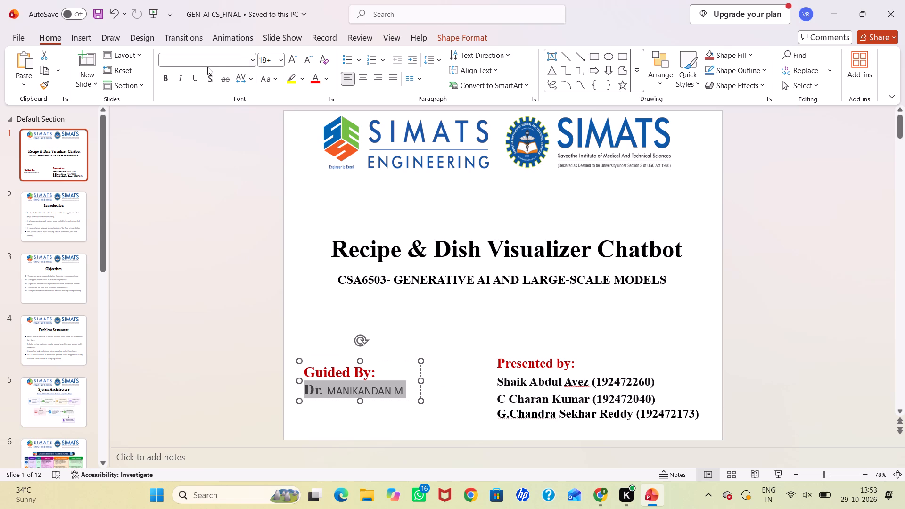
click(205, 58)
text(ti)
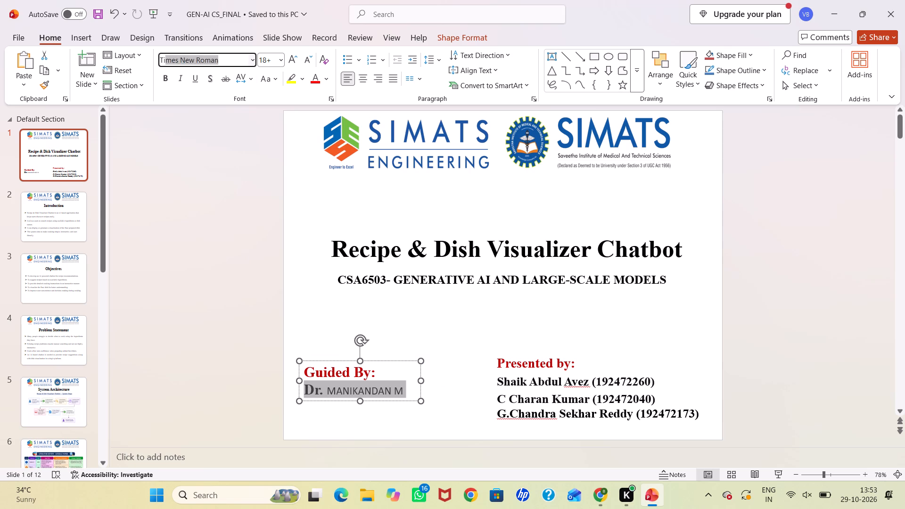
key(Return)
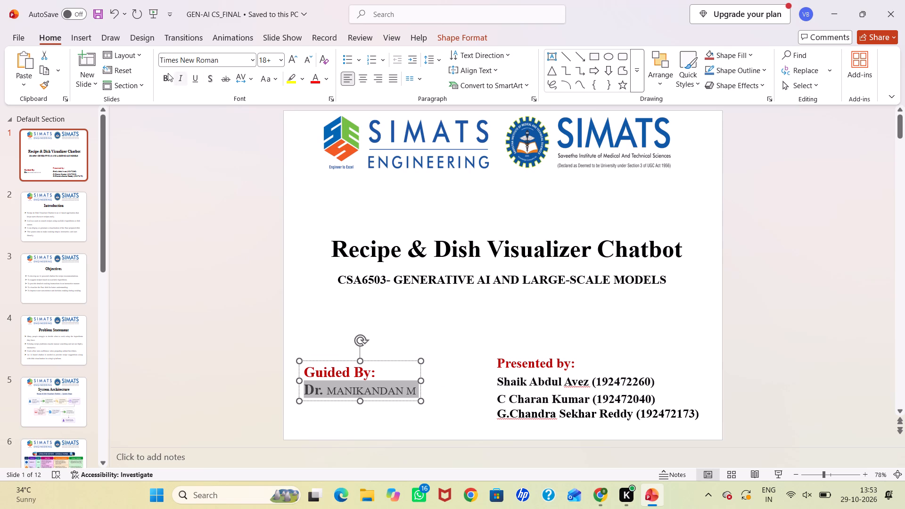
double_click(168, 72)
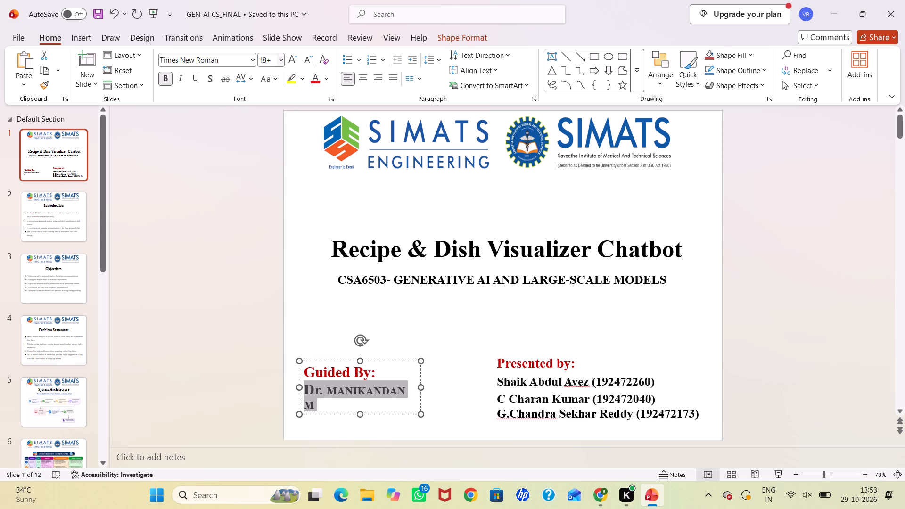
click(273, 59)
text(24)
key(Return)
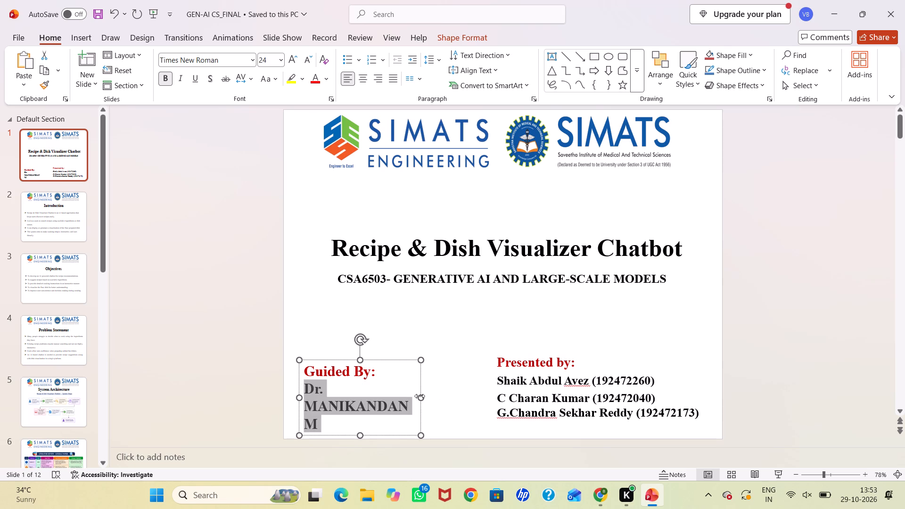
Widen the Guided By text box until the guide's name fits on a single line.
drag(420, 396, 428, 396)
drag(428, 399, 453, 398)
drag(452, 391, 457, 391)
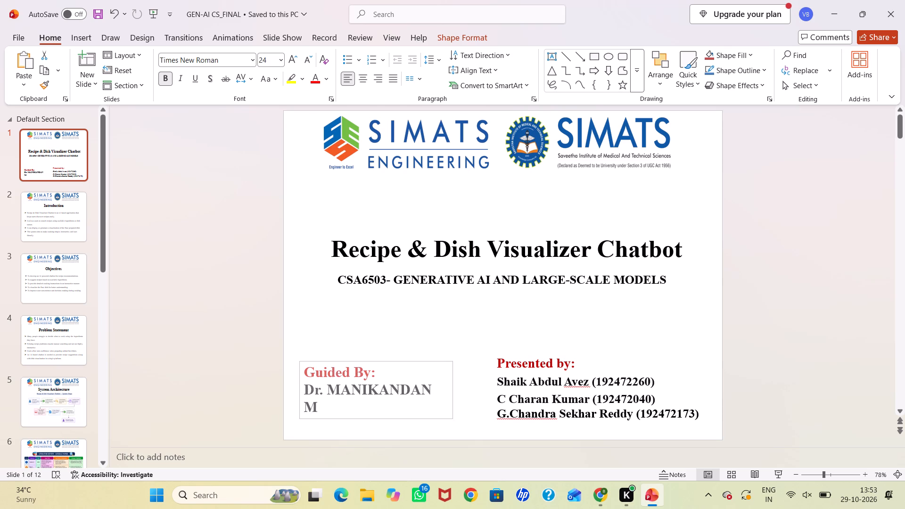
drag(457, 391, 459, 390)
click(522, 312)
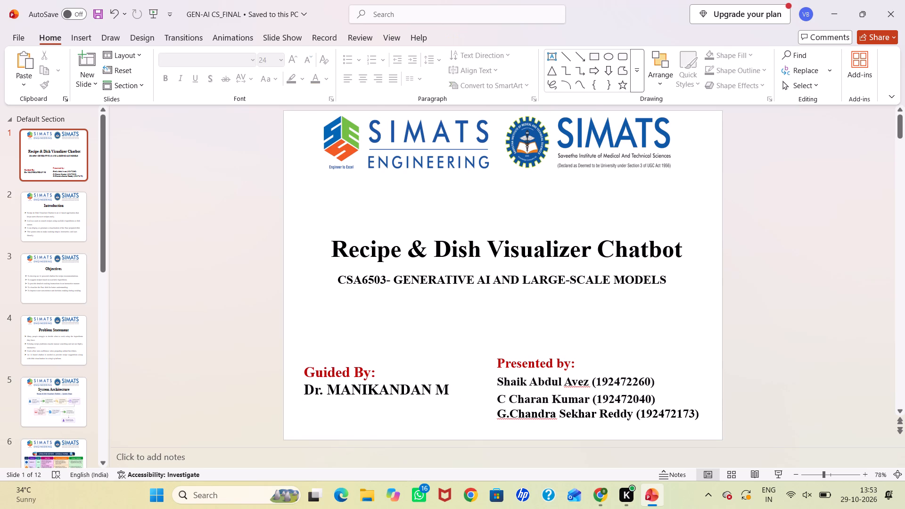
Move the Presented by text box slightly up and to the right on the title slide.
click(565, 364)
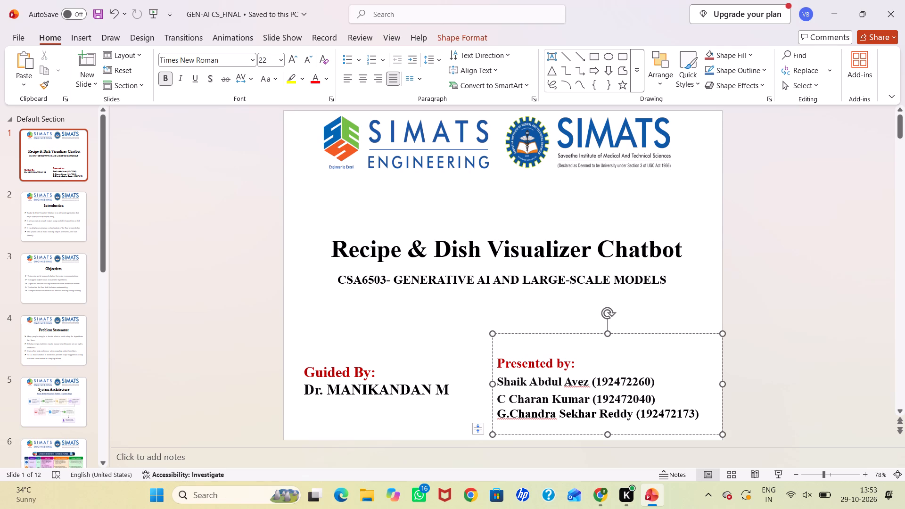
click(574, 345)
click(592, 339)
click(500, 334)
drag(500, 334, 509, 328)
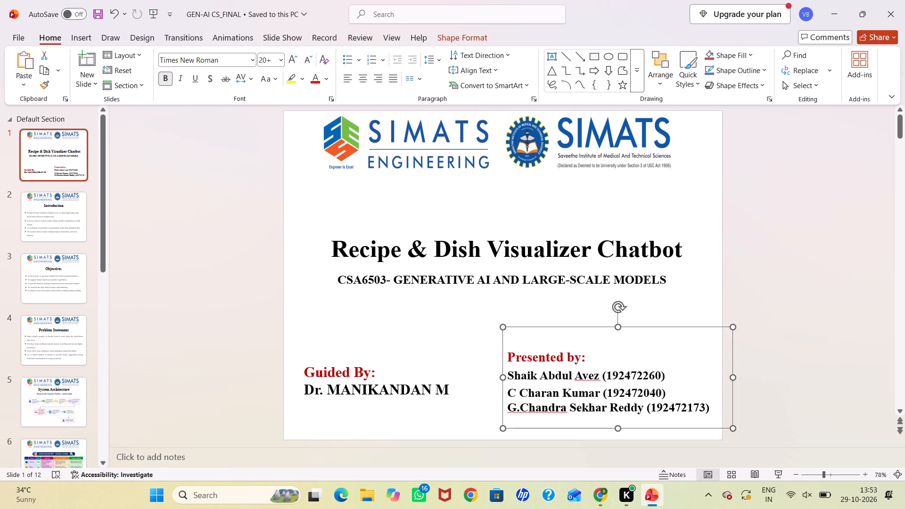
Remove the blank space above the "Presented by:" heading inside its text box.
click(509, 357)
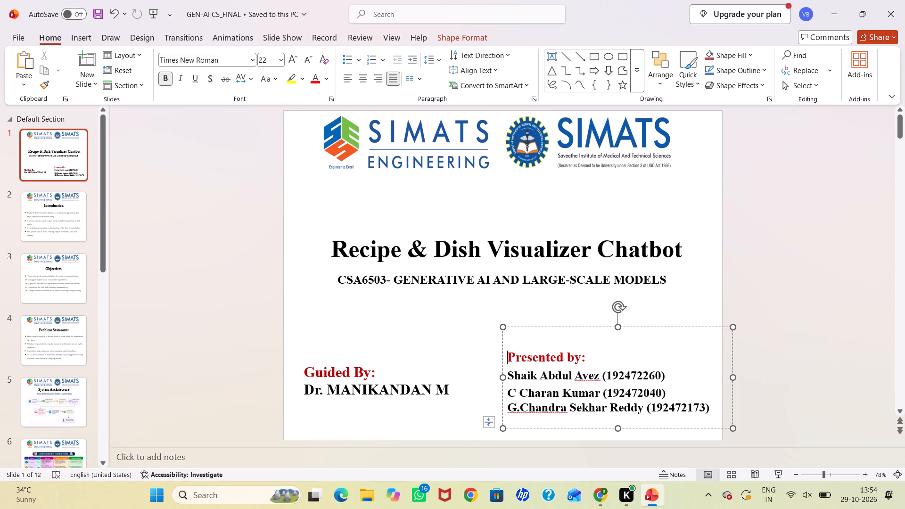
key(BackSpace)
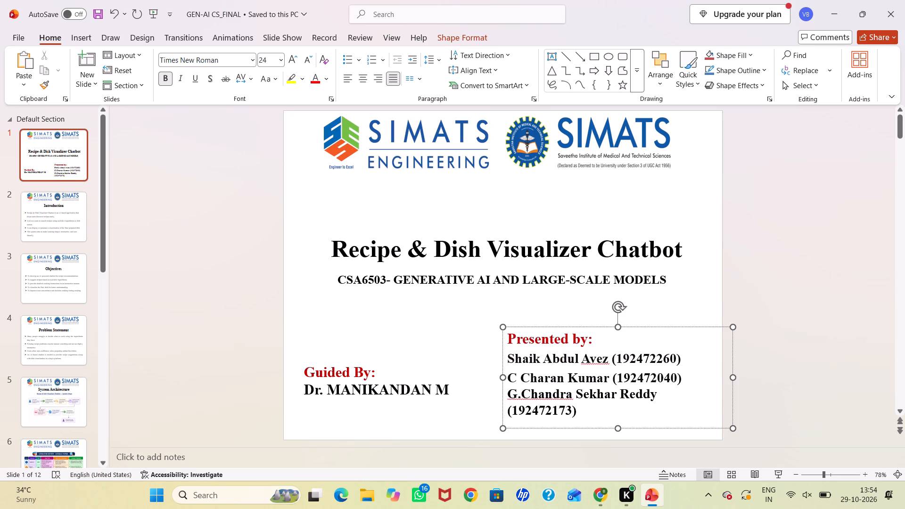
Delete the first presenter's name, keeping the registration number on its own line below the heading.
click(609, 360)
key(BackSpace)
key(BackSpace)
key(BackSpace)
key(BackSpace)
key(BackSpace)
key(BackSpace)
key(BackSpace)
key(BackSpace)
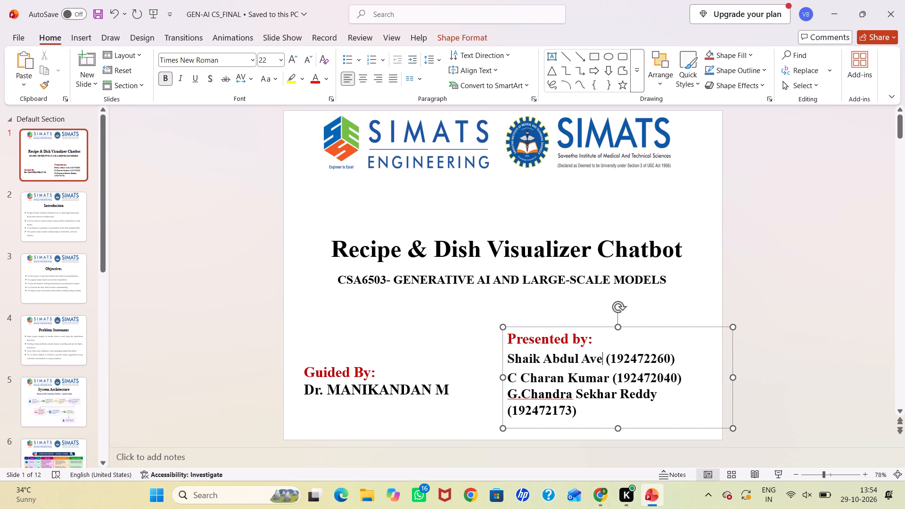
key(BackSpace)
key(BackSpace)
key(BackSpace)
key(BackSpace)
key(BackSpace)
key(BackSpace)
key(BackSpace)
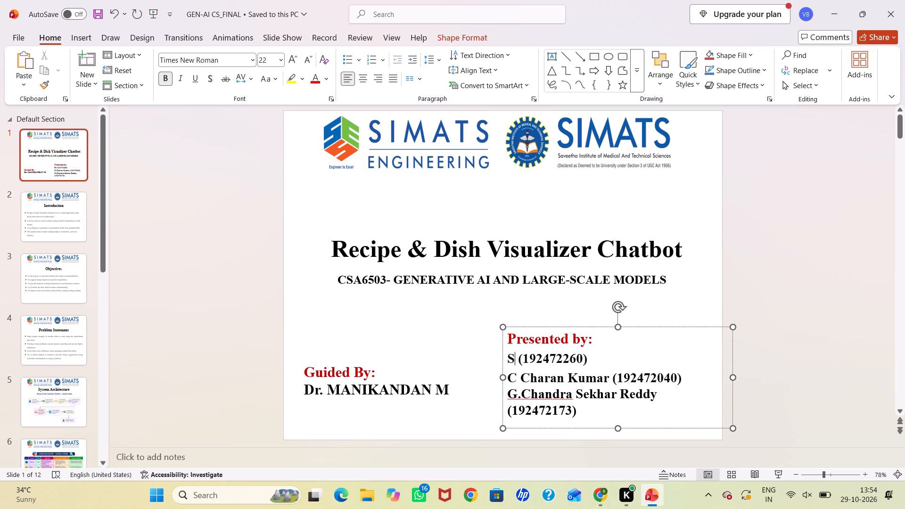
key(BackSpace)
key(BackSpace)
key(Return)
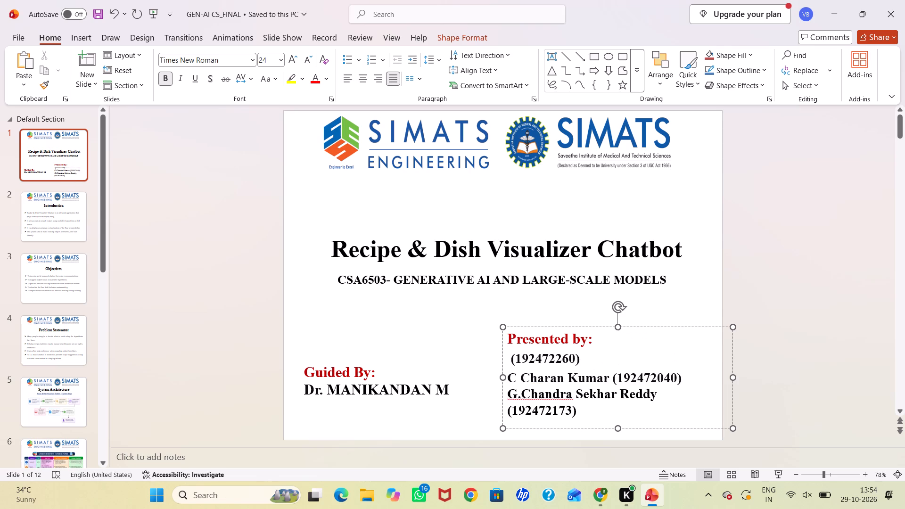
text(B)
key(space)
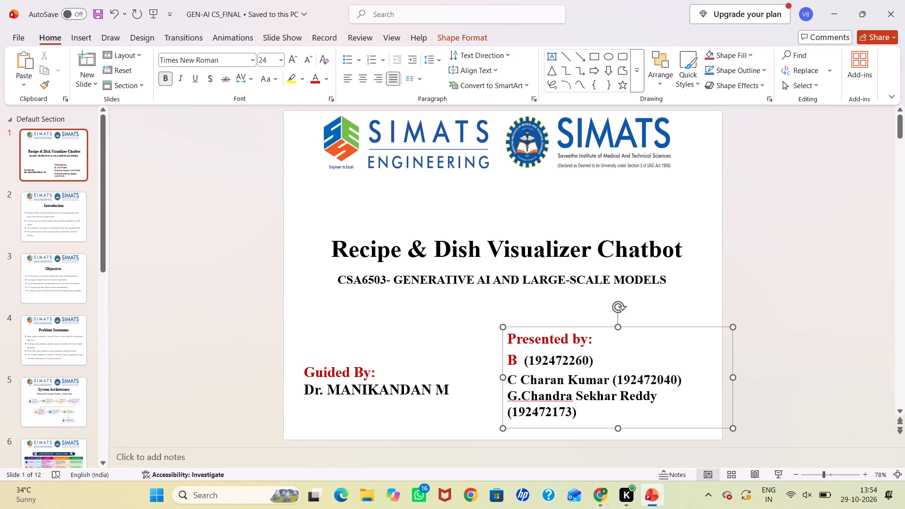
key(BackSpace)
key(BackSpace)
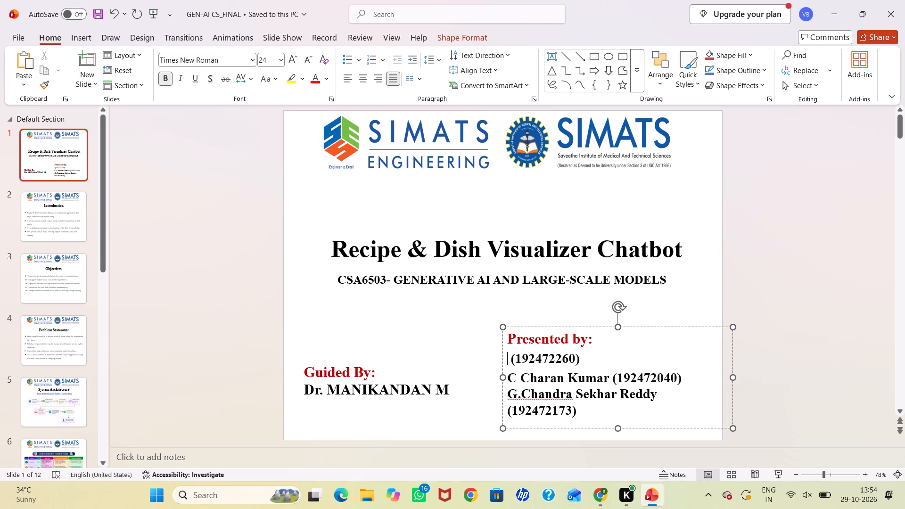
Replace the last digits of the first presenter's registration number with the new presenter's digits.
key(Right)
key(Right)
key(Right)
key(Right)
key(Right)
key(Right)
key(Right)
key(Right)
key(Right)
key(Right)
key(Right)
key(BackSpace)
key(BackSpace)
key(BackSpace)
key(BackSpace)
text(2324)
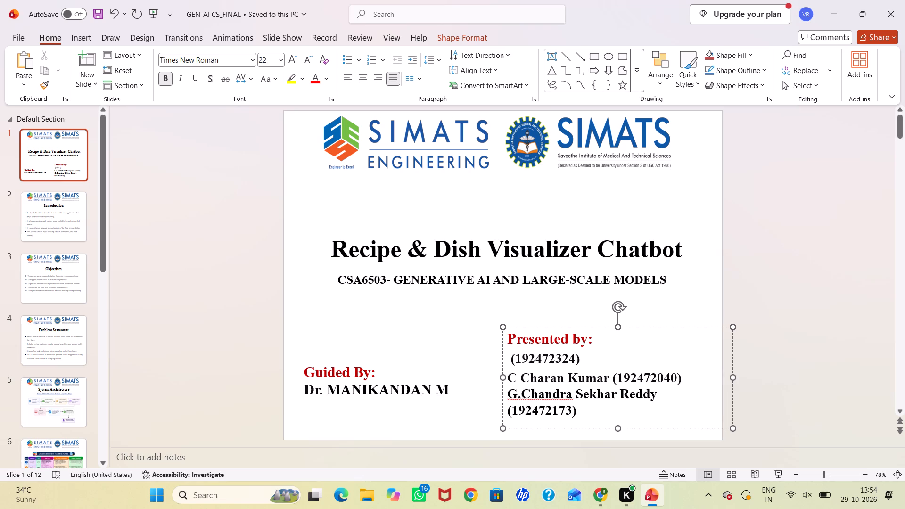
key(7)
Enter the new first presenter's name in front of the registration number.
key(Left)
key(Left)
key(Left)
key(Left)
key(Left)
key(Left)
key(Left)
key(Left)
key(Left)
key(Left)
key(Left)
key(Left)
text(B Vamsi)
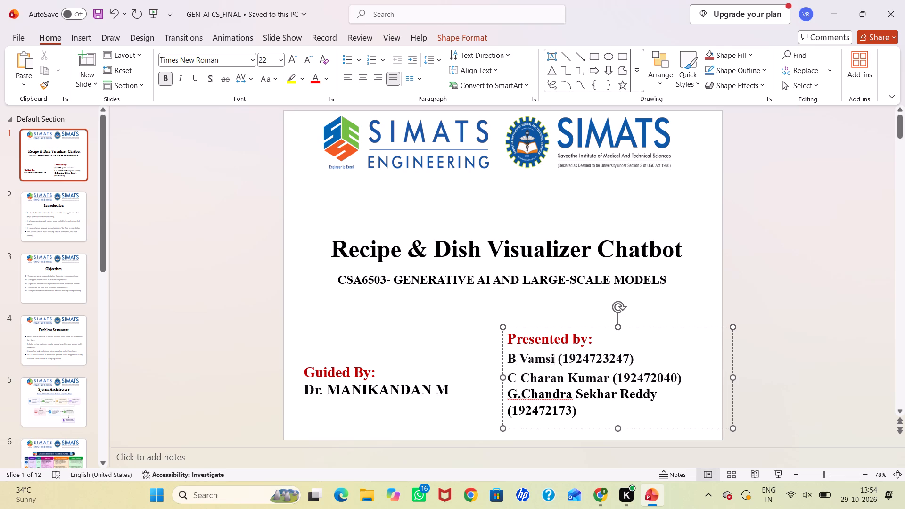
For the second presenter's line, copy the first TEAM-11 member's name from the CAPSTONE TEAM WITH TITLE spreadsheet in Chrome.
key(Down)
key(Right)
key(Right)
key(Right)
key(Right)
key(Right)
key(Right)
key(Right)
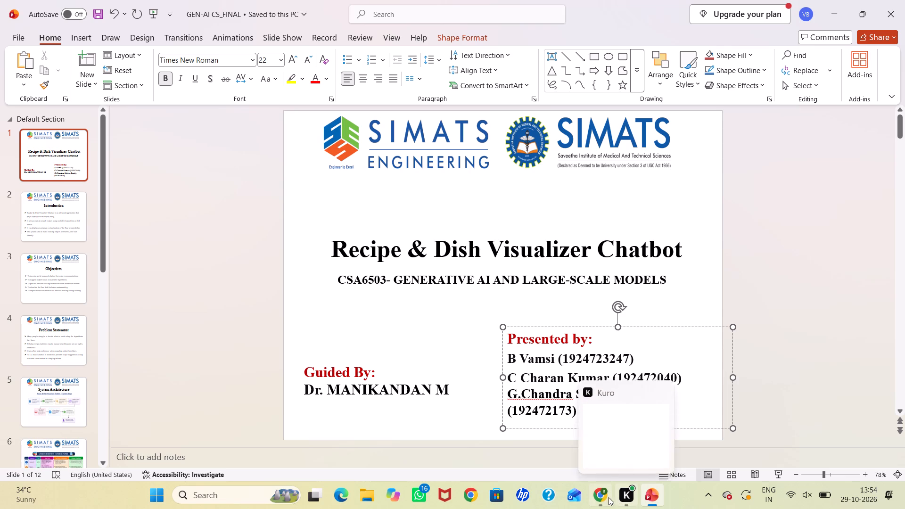
click(596, 493)
click(418, 401)
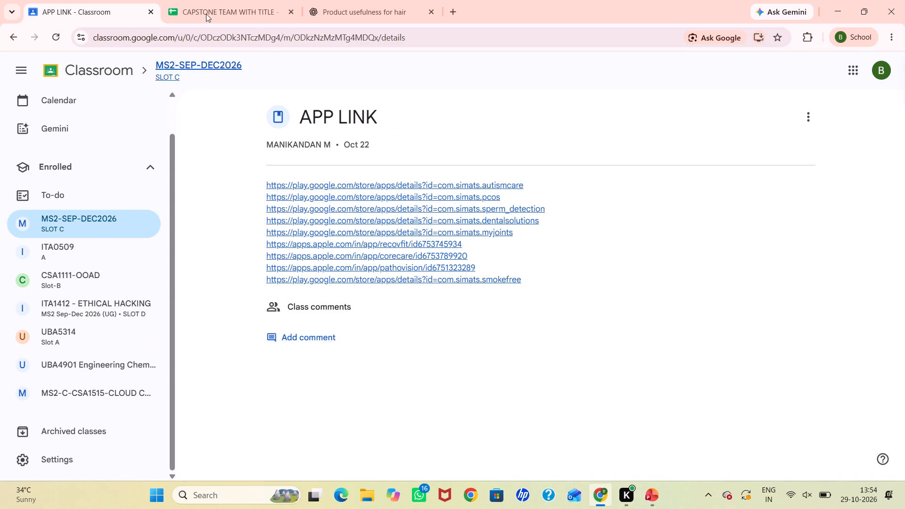
click(237, 0)
scroll(312, 266, down, 10)
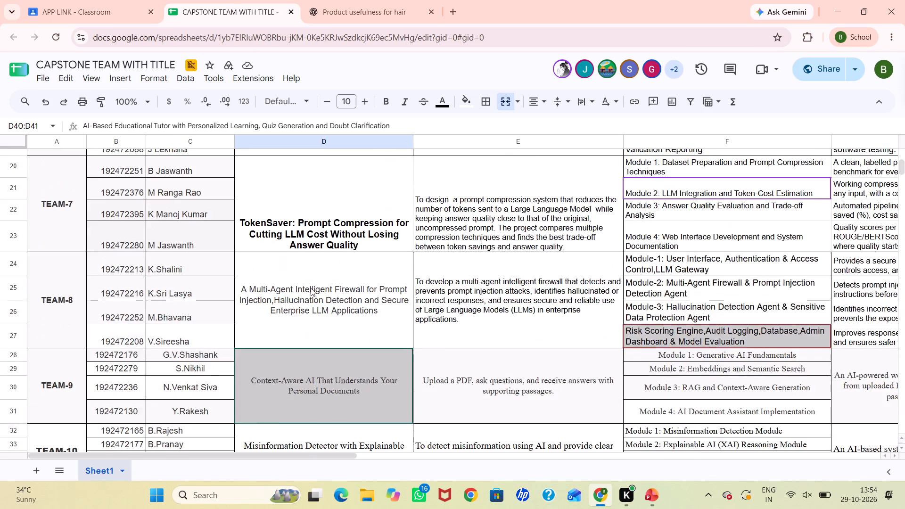
scroll(241, 340, down, 1)
click(189, 321)
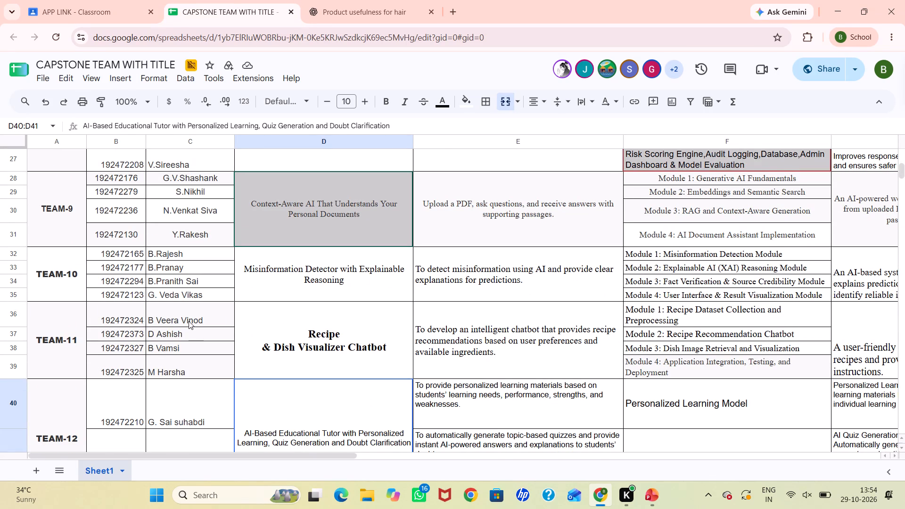
double_click(204, 325)
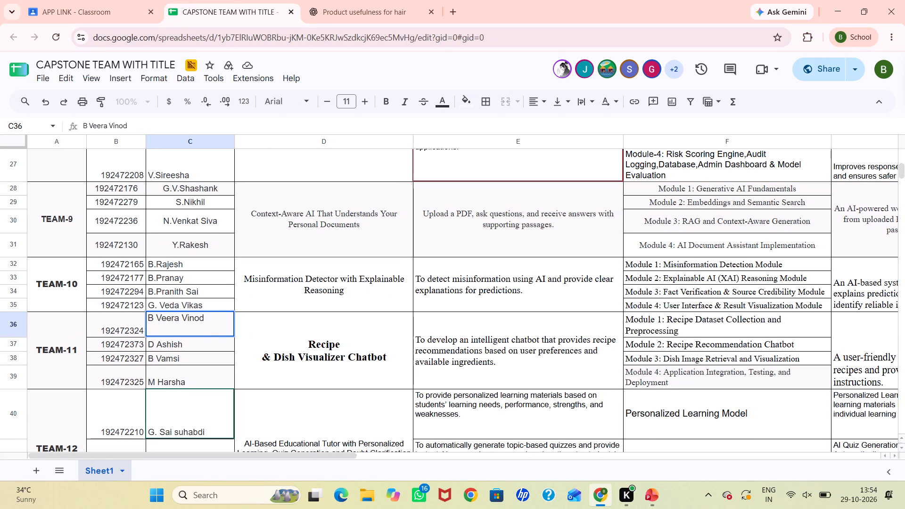
drag(207, 318, 144, 334)
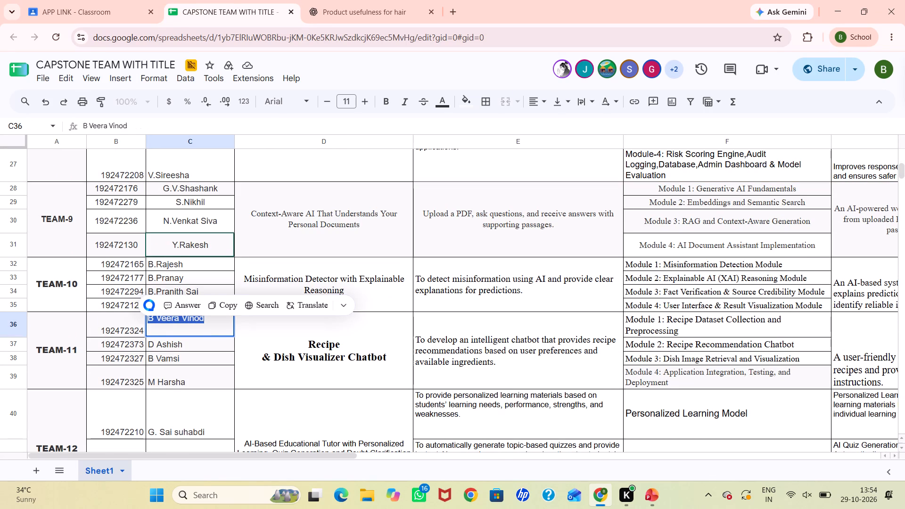
click(217, 306)
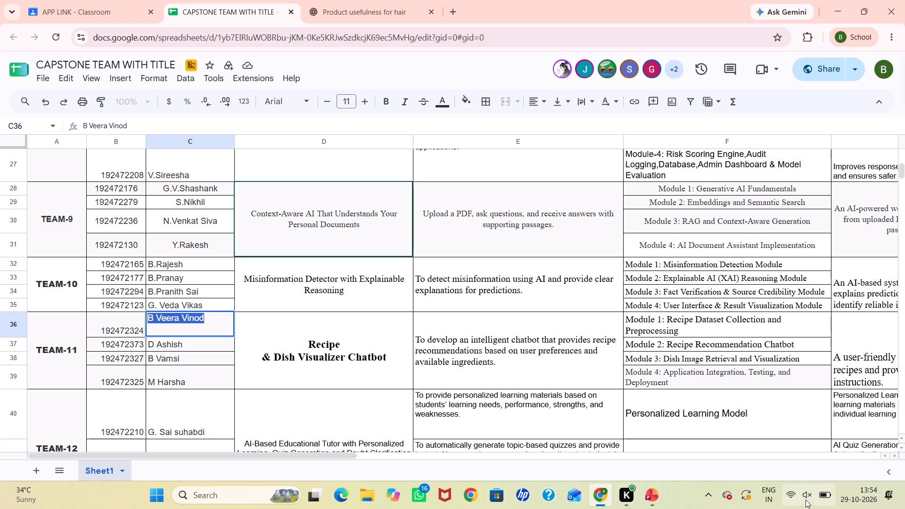
In PowerPoint, replace the second presenter's name on the title slide with the copied member name, keeping the registration number.
click(655, 498)
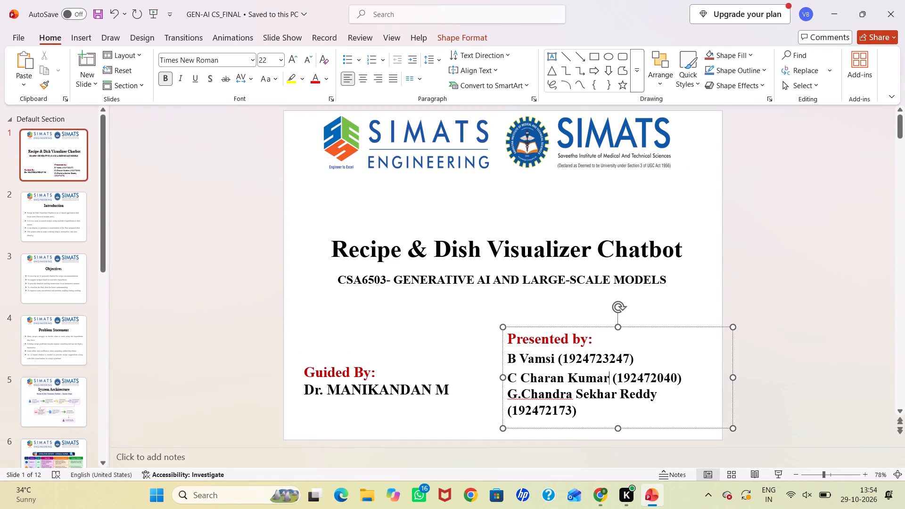
drag(610, 376, 527, 386)
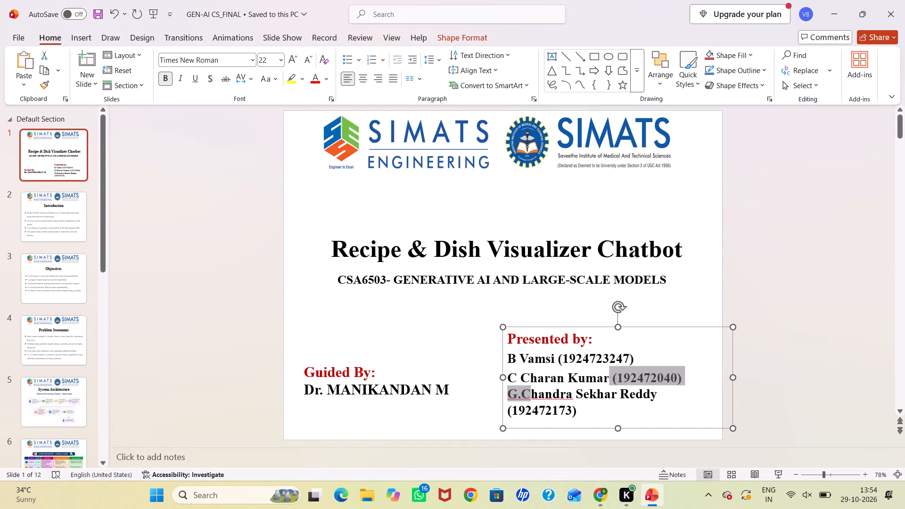
drag(527, 386, 517, 380)
key(ctrl+v)
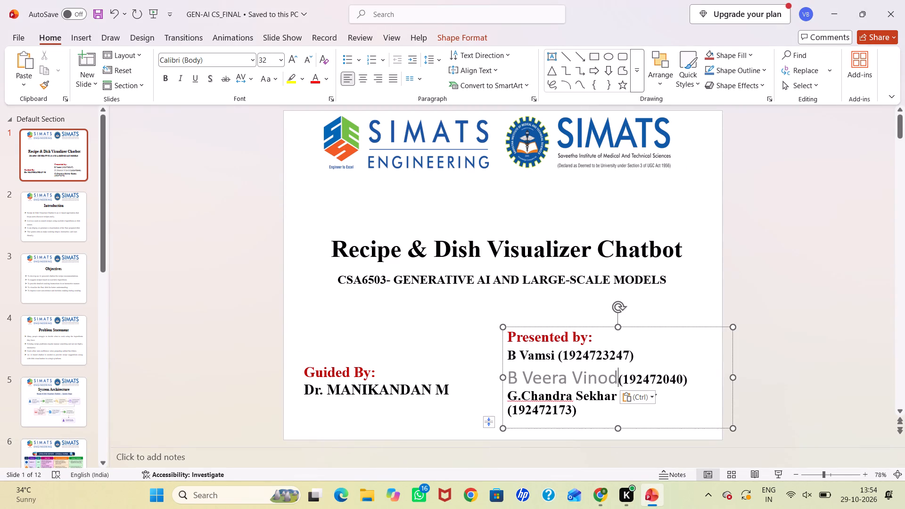
Copy the last TEAM-11 member's name from the Chrome spreadsheet and replace the third presenter's name with it on the title slide.
key(alt+Tab)
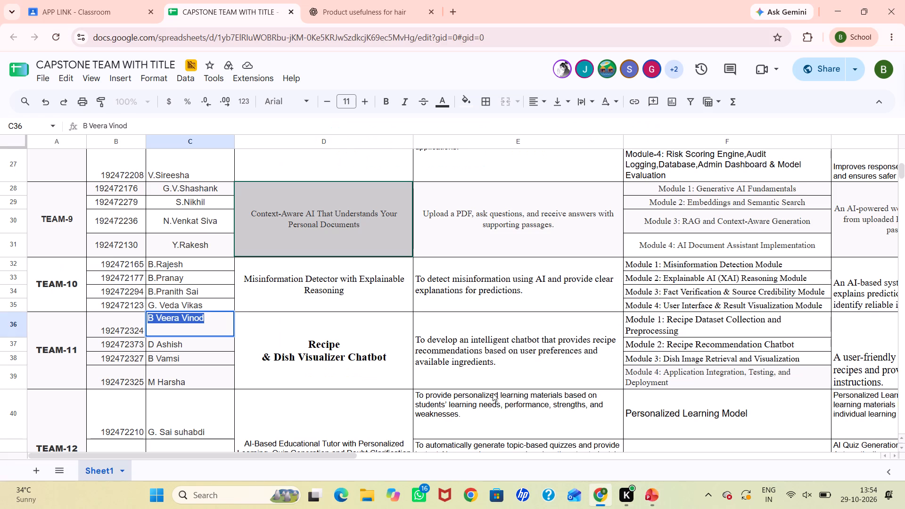
click(187, 369)
double_click(189, 375)
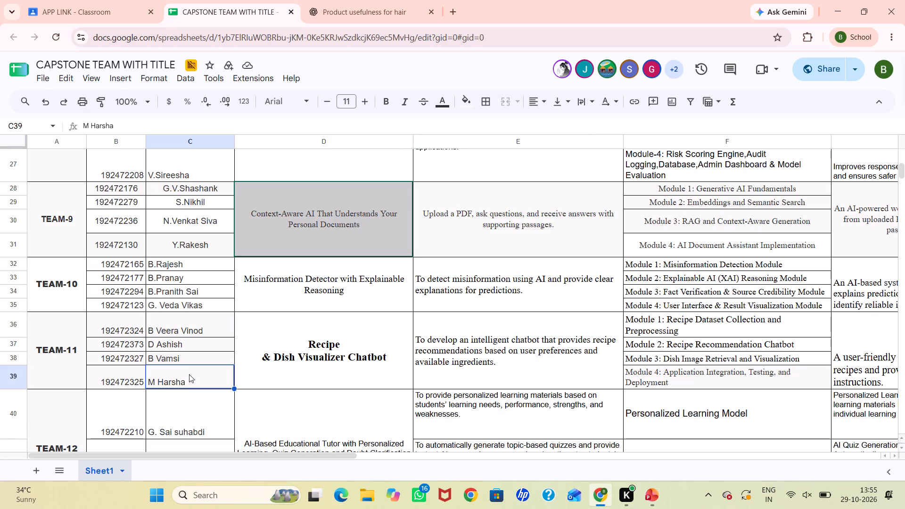
drag(189, 373, 145, 377)
key(ctrl+c)
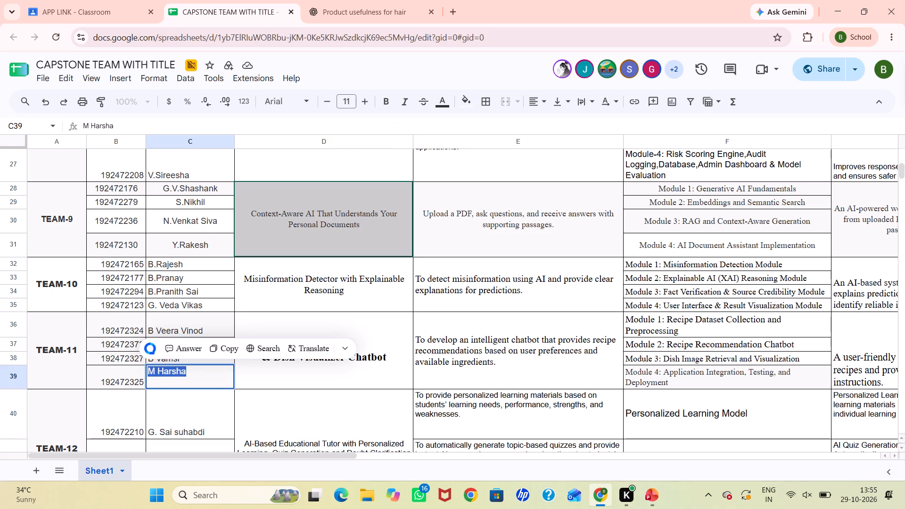
key(alt+Tab)
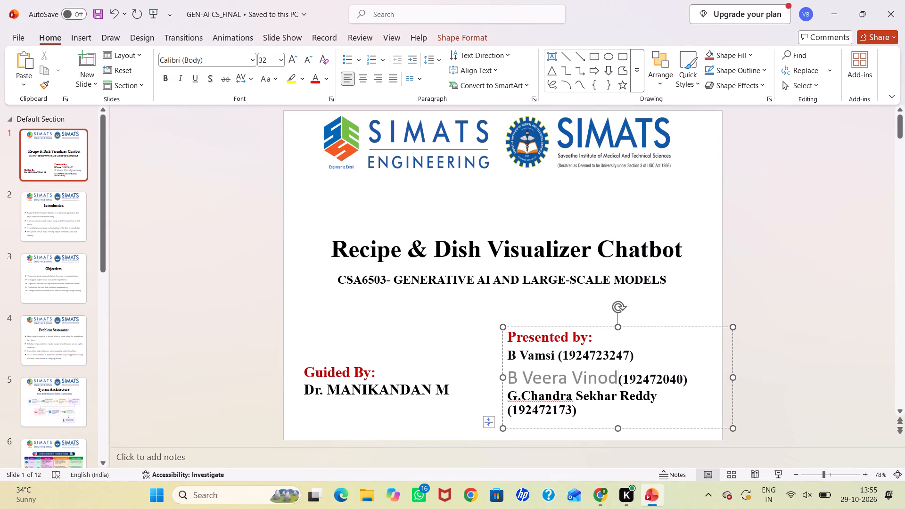
drag(663, 396, 581, 411)
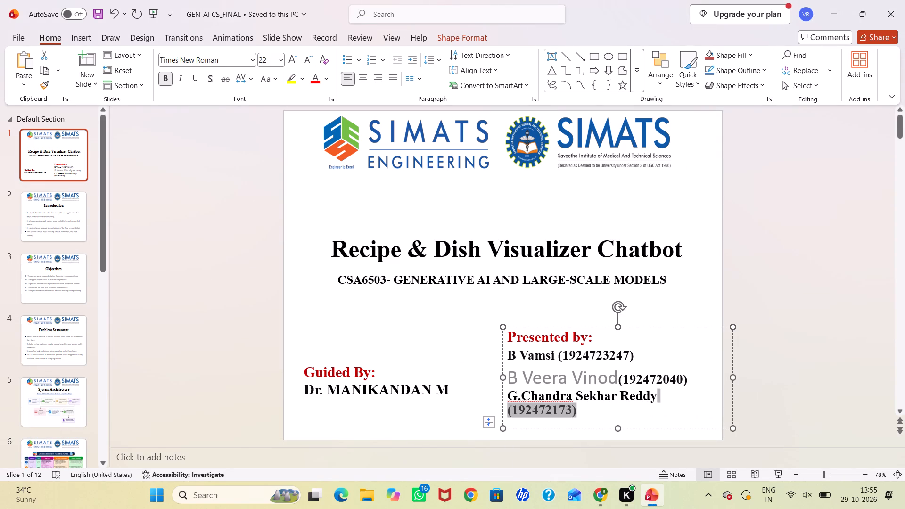
drag(581, 411, 492, 400)
key(ctrl+v)
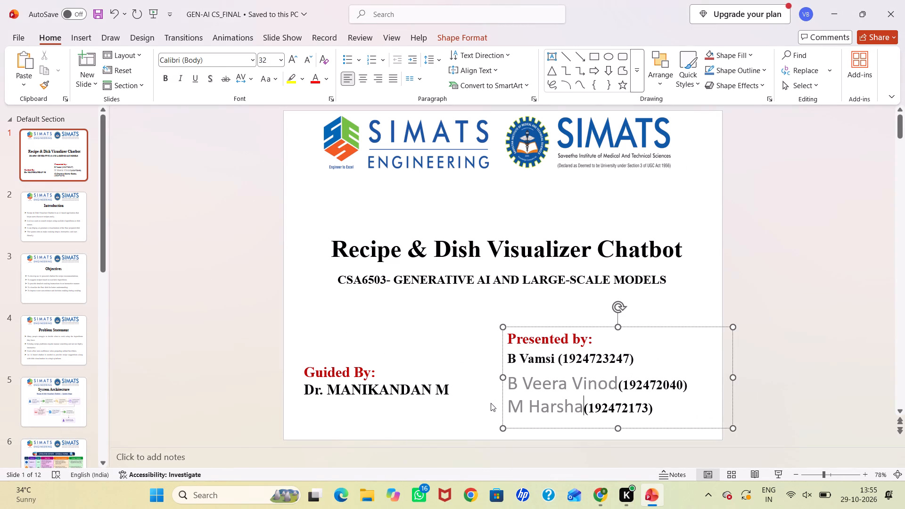
Add a fourth presenter line below the third, containing the second TEAM-11 member's name copied from the spreadsheet.
click(669, 410)
key(Return)
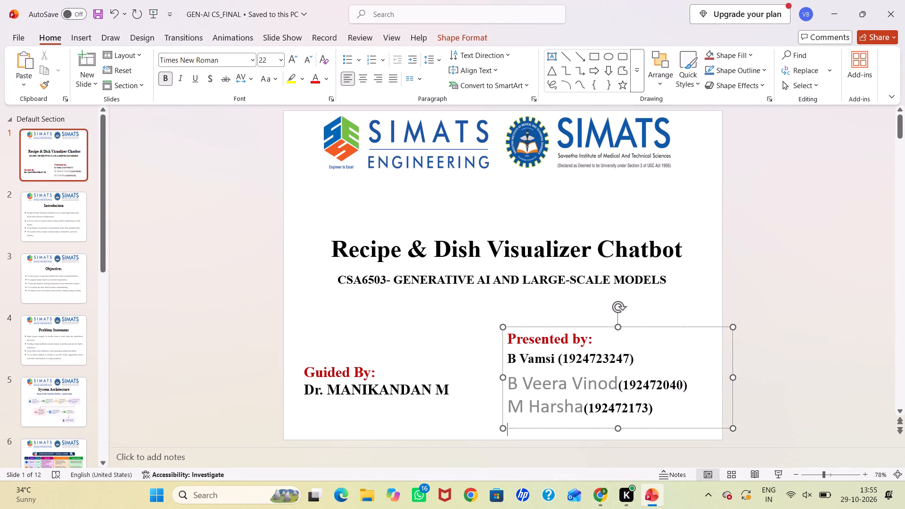
key(alt+Tab)
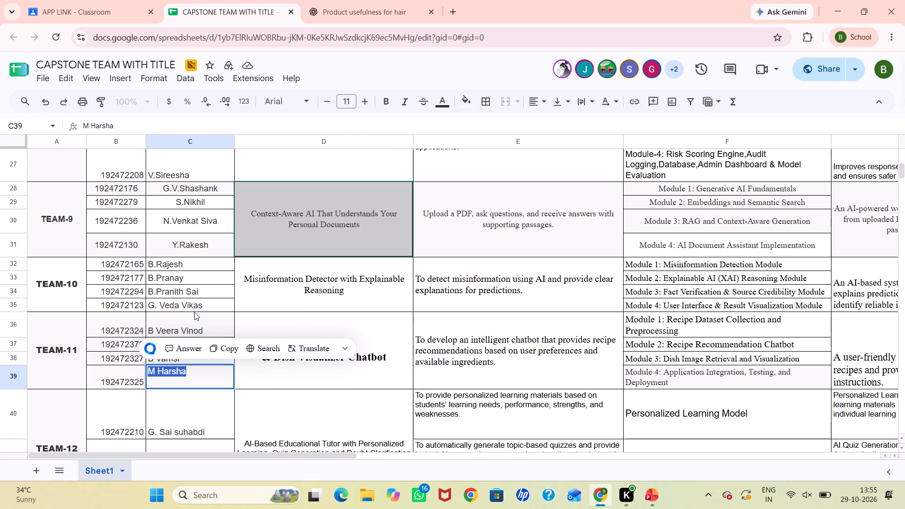
click(194, 311)
double_click(193, 342)
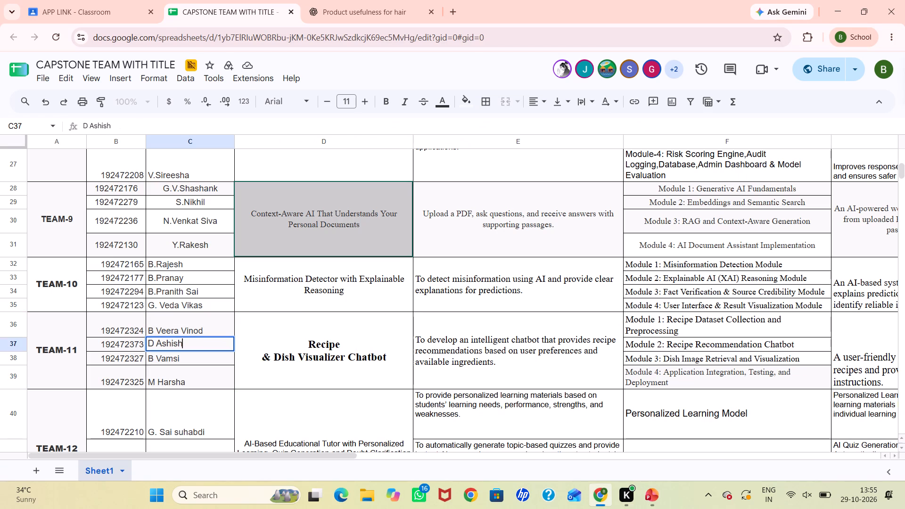
drag(186, 342, 134, 365)
key(ctrl+c)
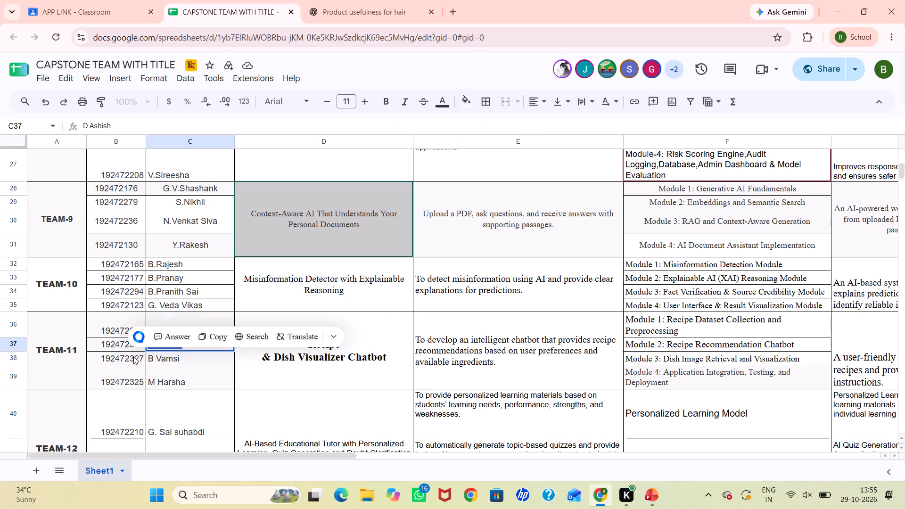
key(alt+Tab)
key(ctrl+v)
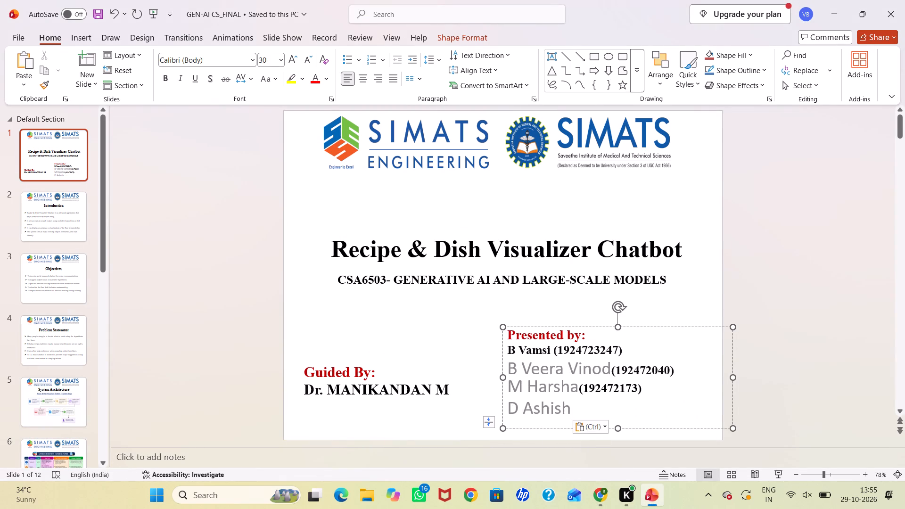
Add the fourth presenter's registration number from the spreadsheet in parentheses after the name.
text(())
key(Left)
key(alt+Tab)
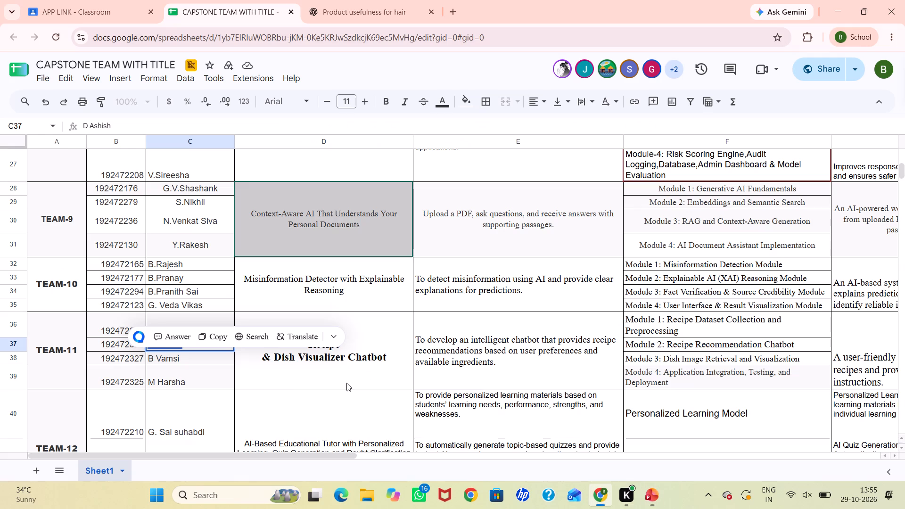
click(106, 339)
double_click(130, 342)
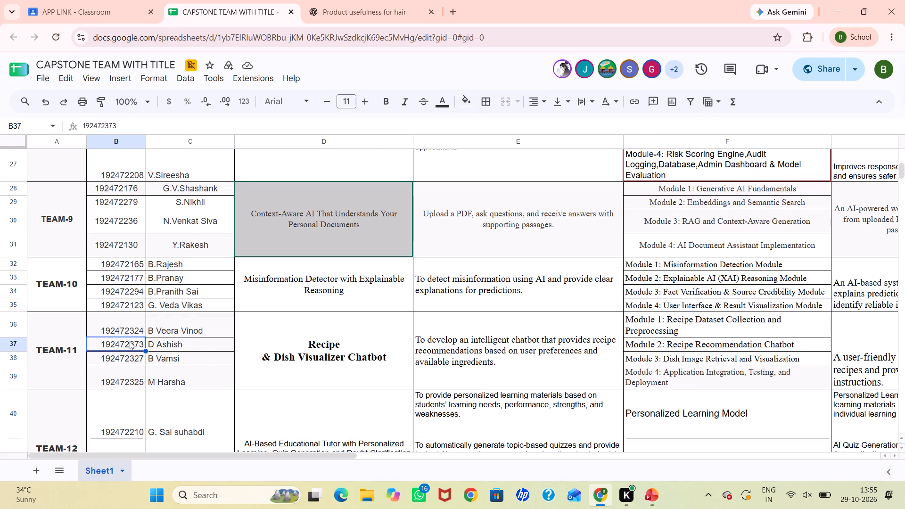
drag(142, 342, 80, 360)
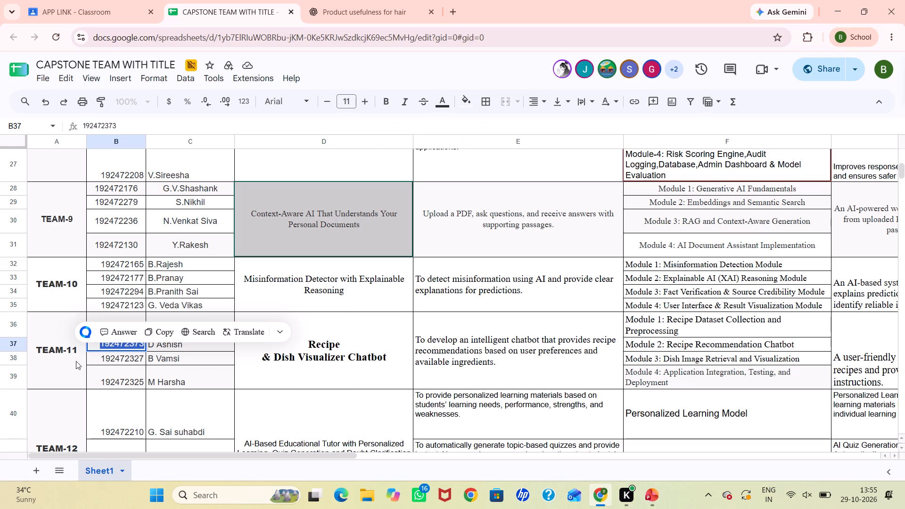
key(ctrl+c)
key(alt+Tab)
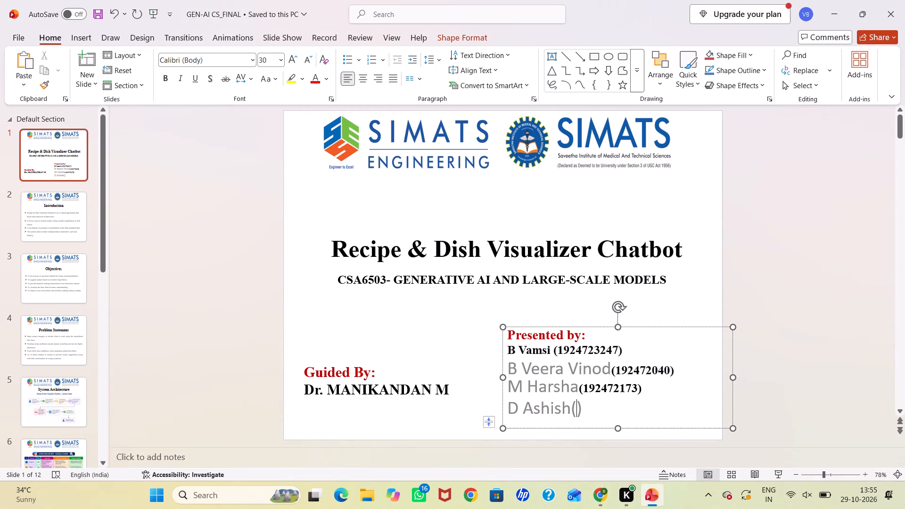
key(ctrl+v)
Check the spreadsheet and replace the last three digits of the third presenter's registration number with that member's digits.
key(alt+Tab)
key(alt+Tab)
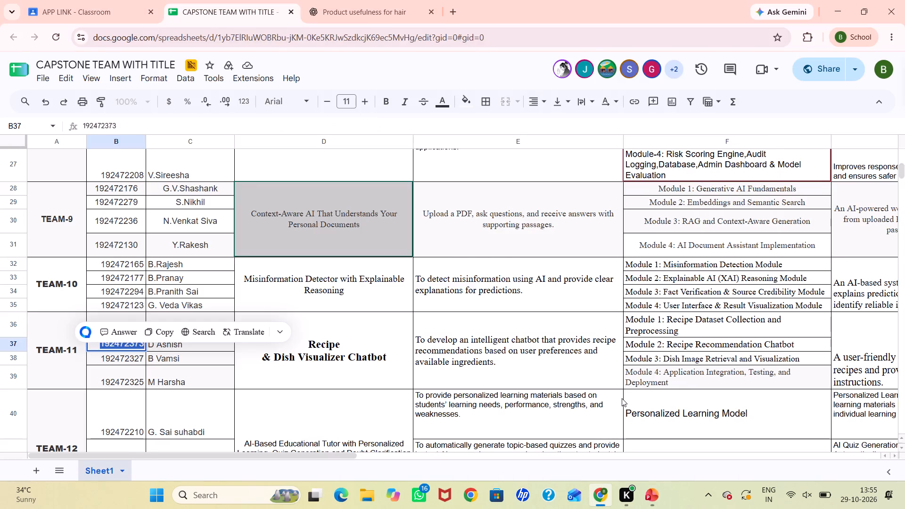
click(638, 385)
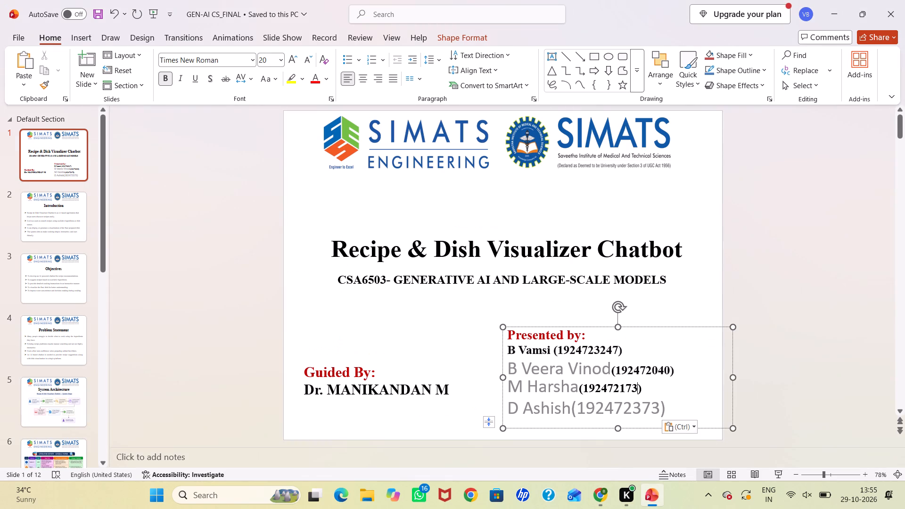
key(BackSpace)
key(BackSpace)
key(BackSpace)
text(324)
key(BackSpace)
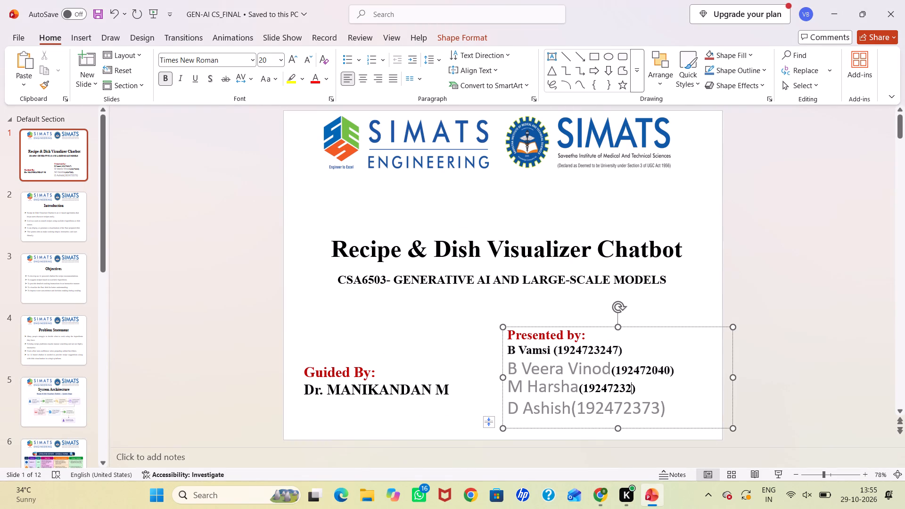
key(5)
Replace the last three digits of the second presenter's registration number with the first TEAM-11 member's digits.
key(Up)
key(Up)
key(Down)
key(Right)
key(Right)
key(Right)
key(Right)
key(Right)
key(BackSpace)
key(BackSpace)
key(BackSpace)
text(324)
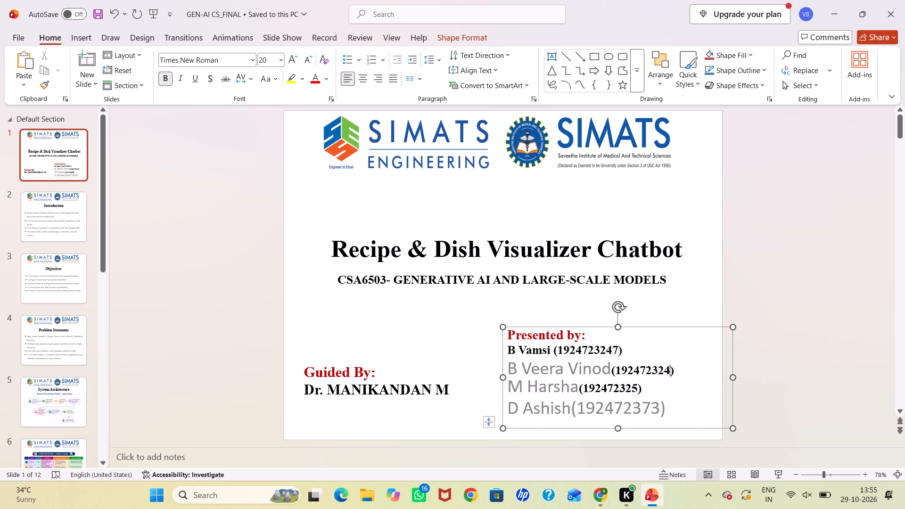
Set the font colour of all four presenter lines to black, leaving out the Presented by heading.
click(669, 404)
drag(669, 405, 446, 377)
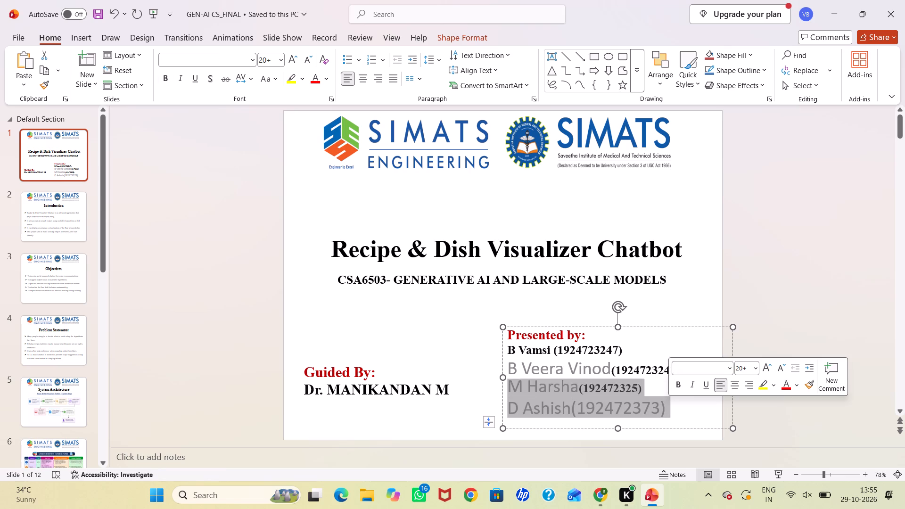
drag(446, 377, 509, 349)
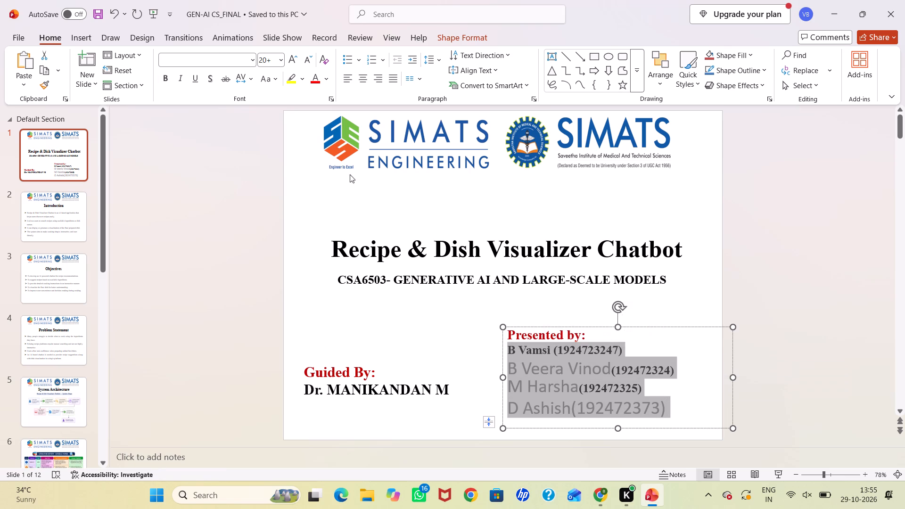
click(331, 79)
click(337, 140)
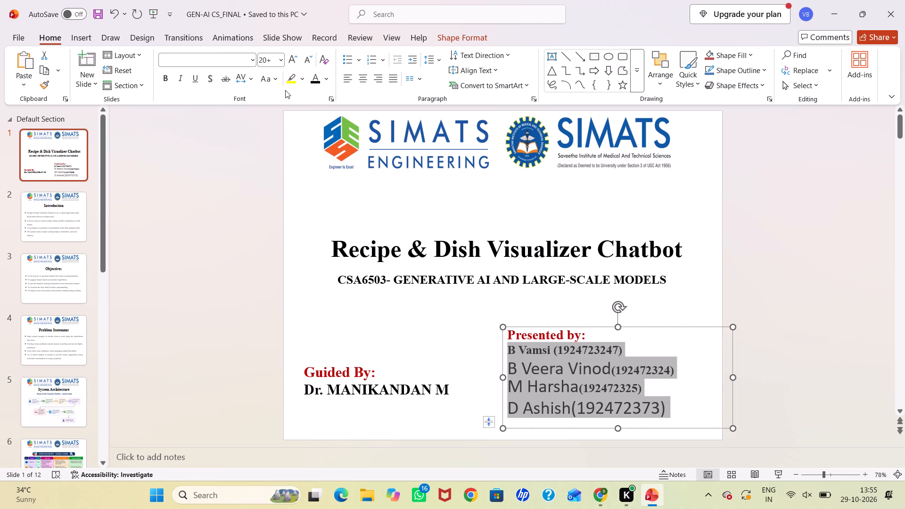
Set the four presenter lines to Times New Roman at size 24.
click(216, 56)
key(t)
key(i)
key(Return)
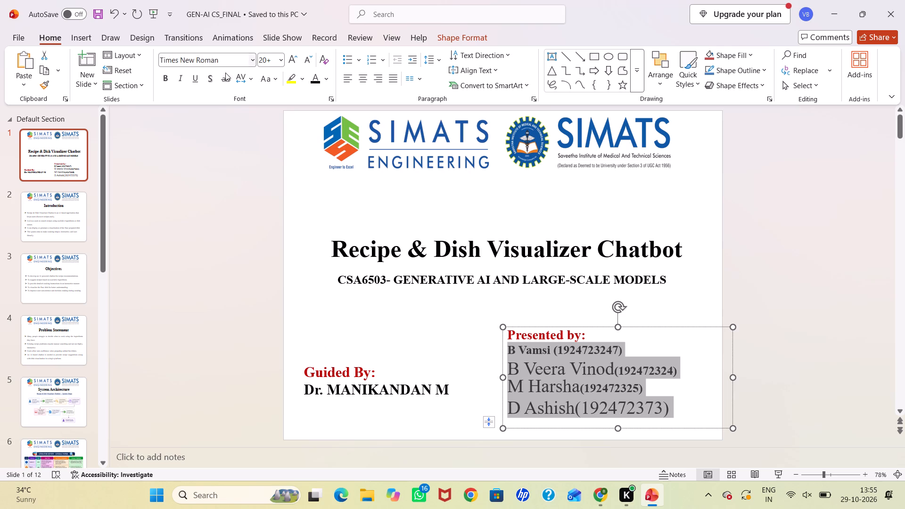
click(277, 55)
text(24)
key(Return)
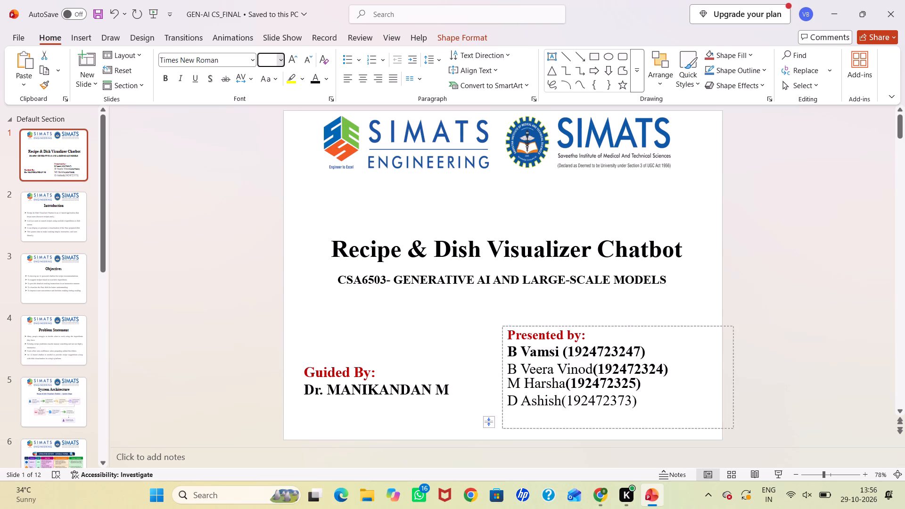
Make all four presenter lines uniformly bold and leave the presenter text box.
click(167, 78)
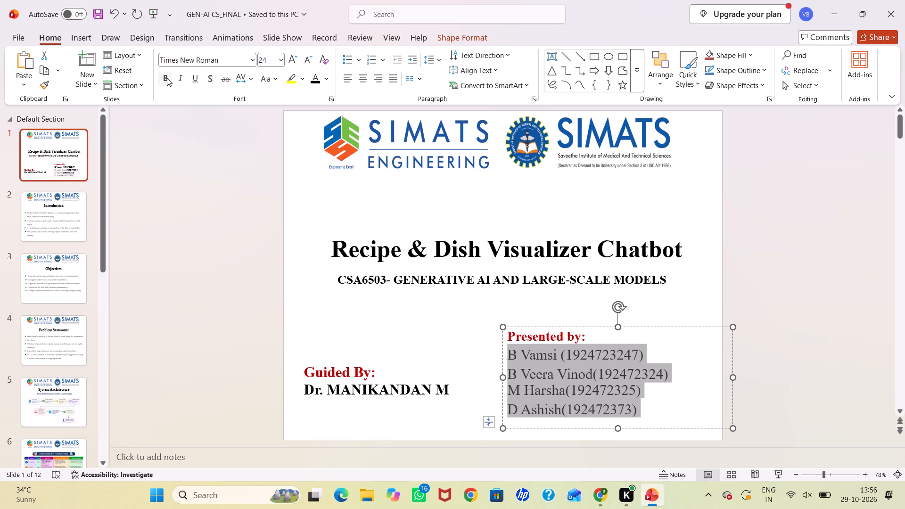
click(167, 78)
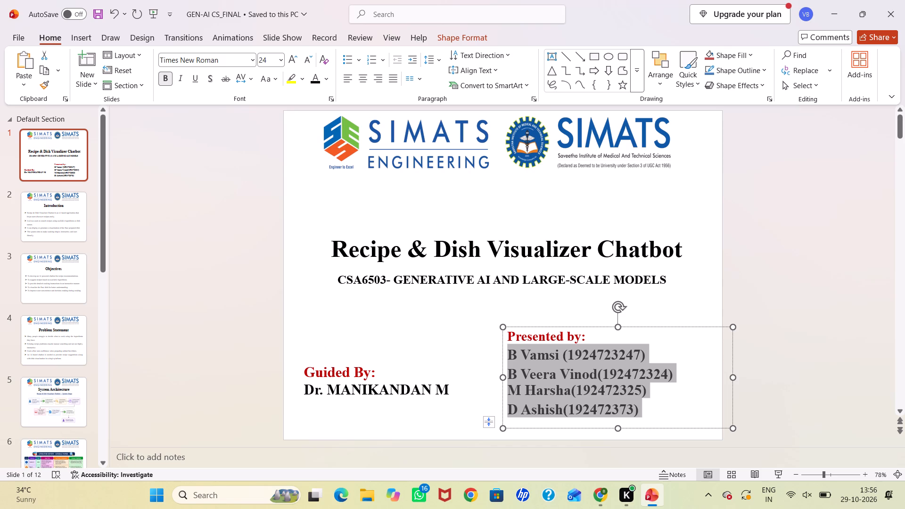
click(685, 284)
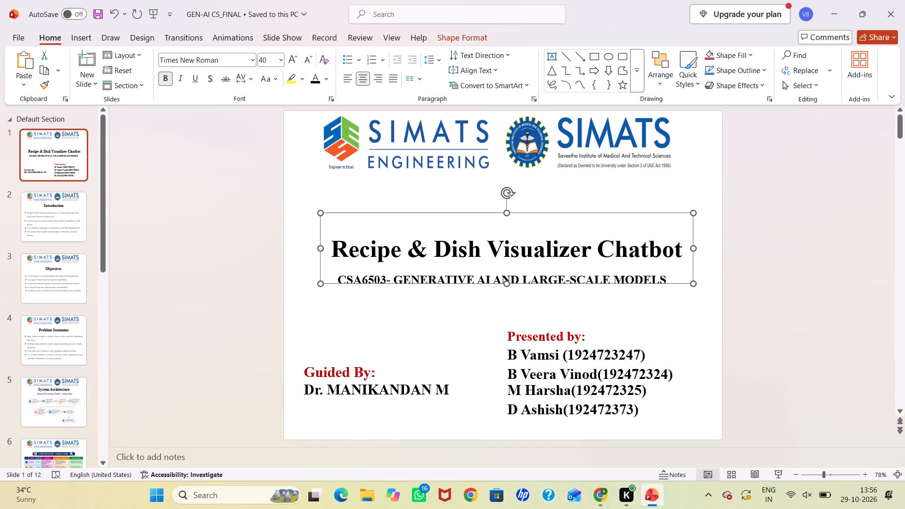
Skim the slide thumbnails of the whole deck, from the title slide to the closing THANK YOU slide.
click(517, 308)
scroll(38, 308, down, 4)
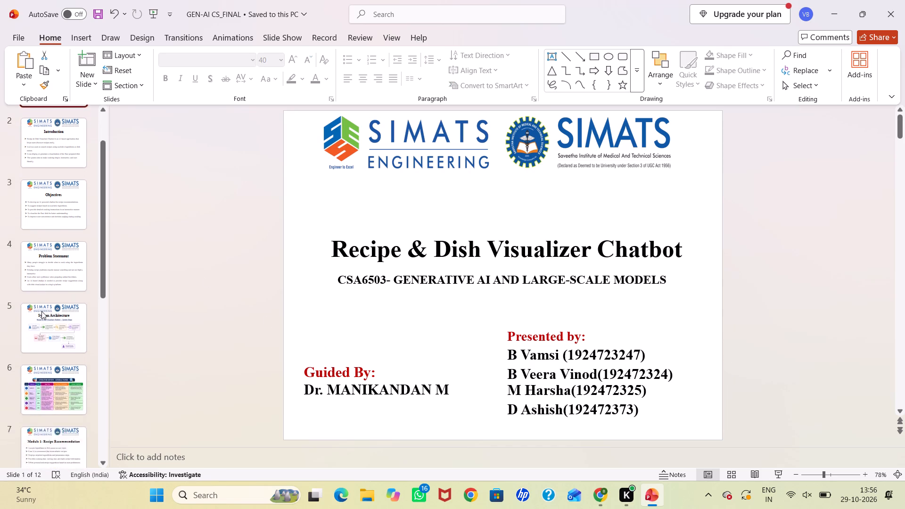
scroll(41, 311, down, 12)
scroll(50, 300, up, 2)
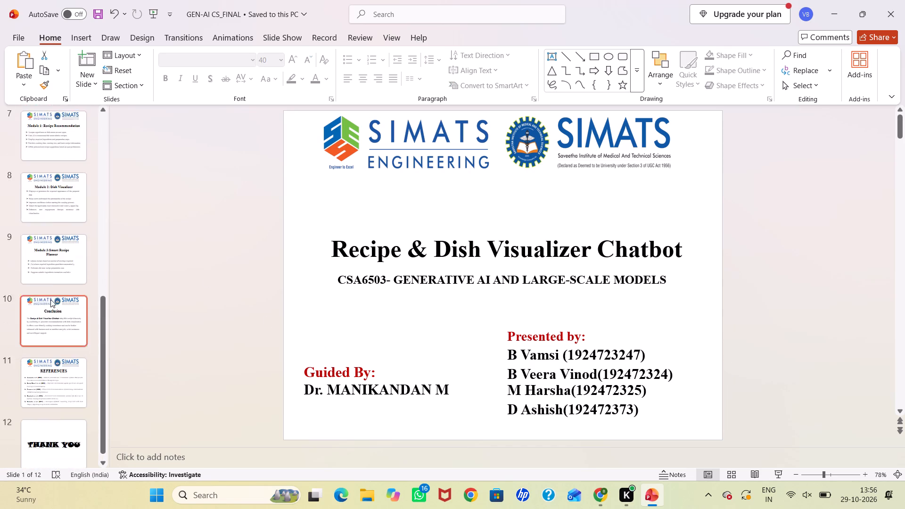
scroll(50, 299, up, 4)
scroll(0, 199, up, 3)
scroll(53, 161, up, 2)
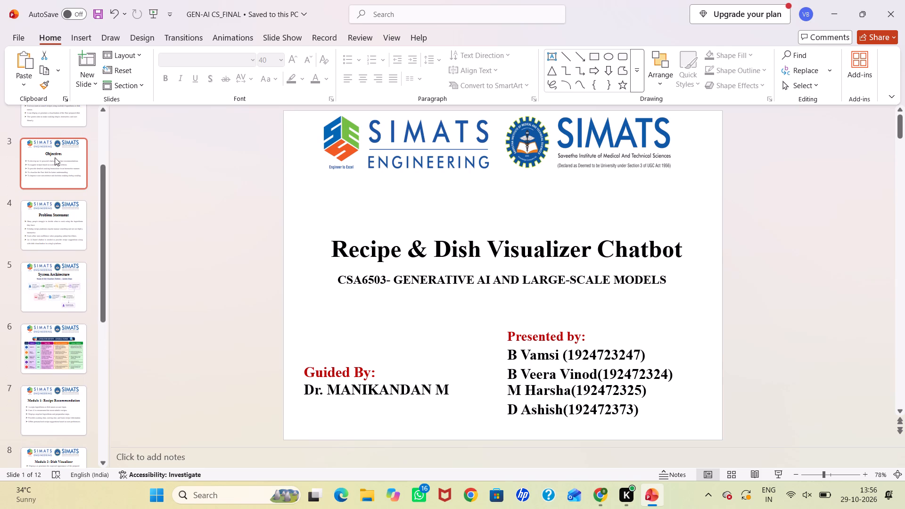
scroll(55, 156, up, 2)
Review the slides one by one, from Introduction through the three module slides, and return to the title slide.
click(55, 155)
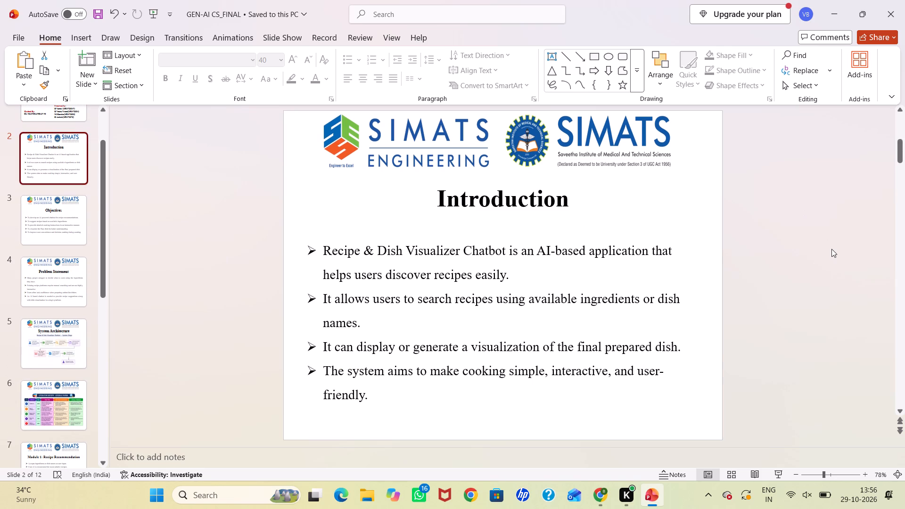
click(831, 249)
key(Down)
key(Down)
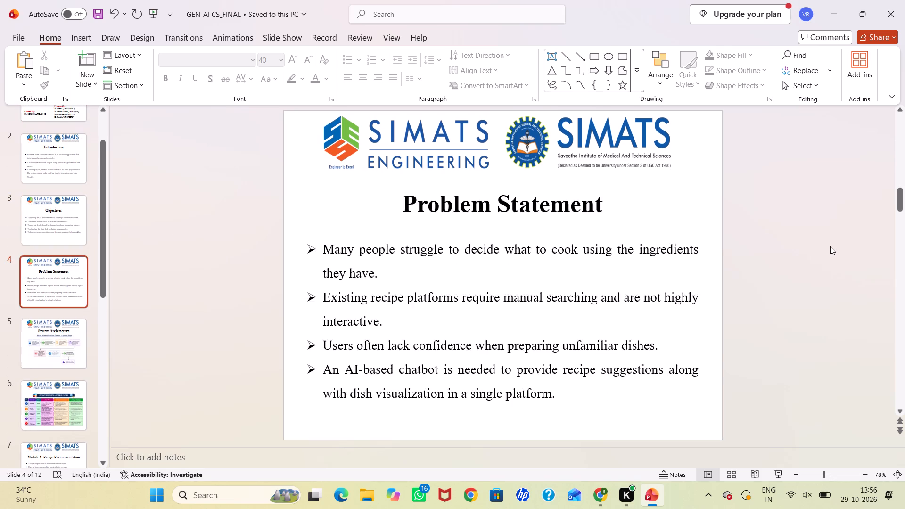
key(Down)
key(Down)
key(Down)
key(Down)
key(Up)
key(Up)
key(Up)
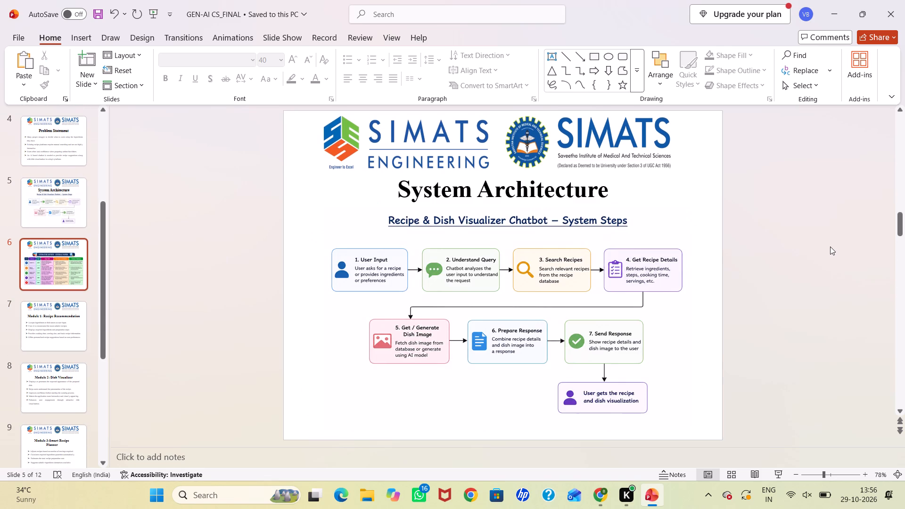
key(Down)
key(Down)
key(Down)
key(Down)
key(Down)
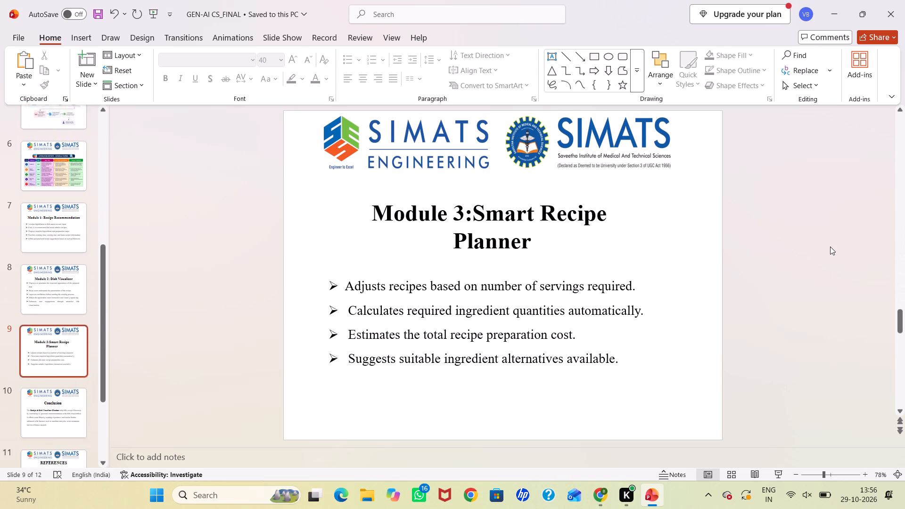
key(Up)
key(Up)
key(Up)
key(Down)
key(Up)
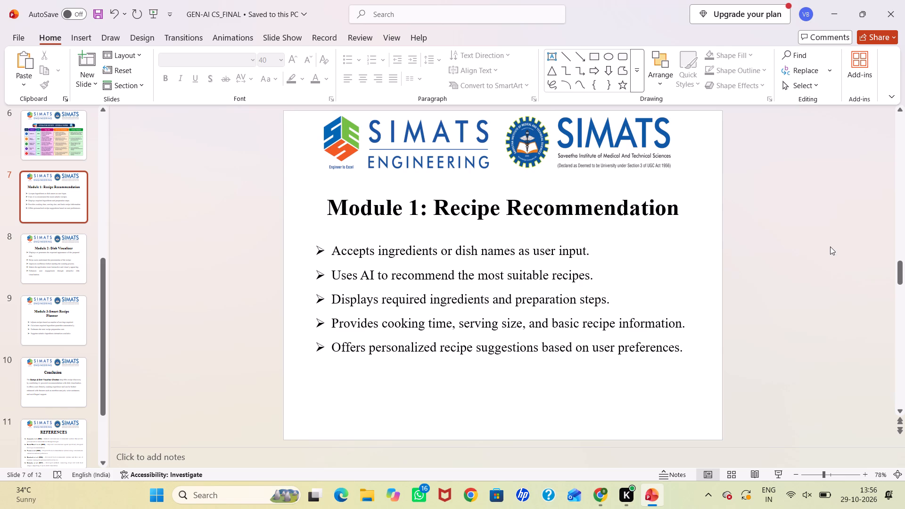
key(Up)
key(Up)
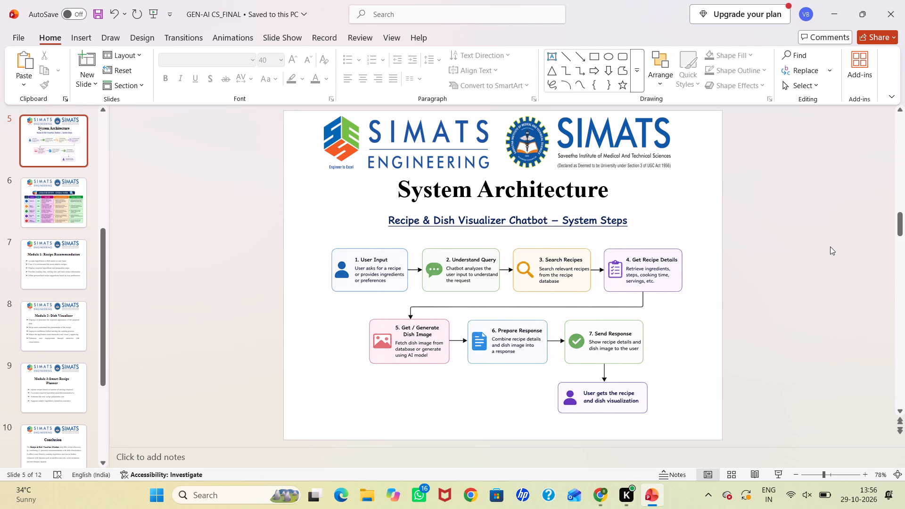
key(Up)
key(Up)
key(Down)
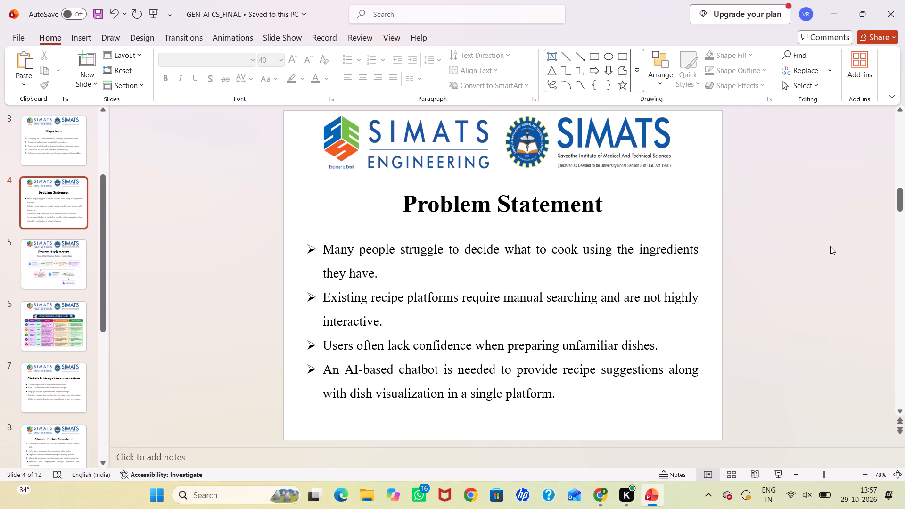
key(Up)
key(Up)
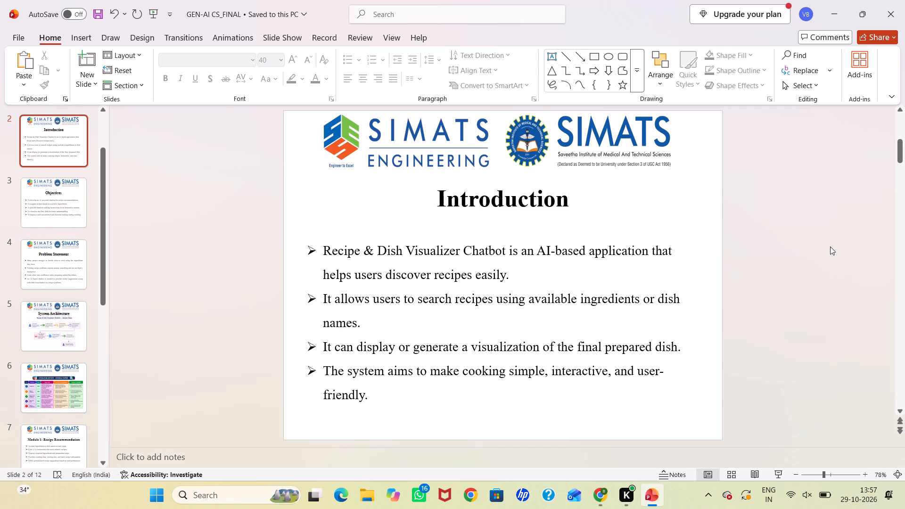
key(Up)
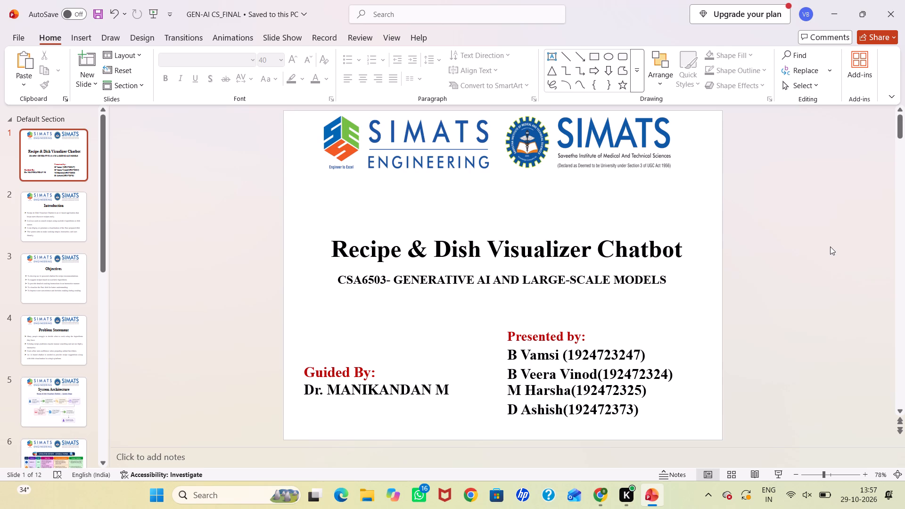
Go through the deck again, checking the literature review, module, Conclusion and REFERENCES slides.
key(Down)
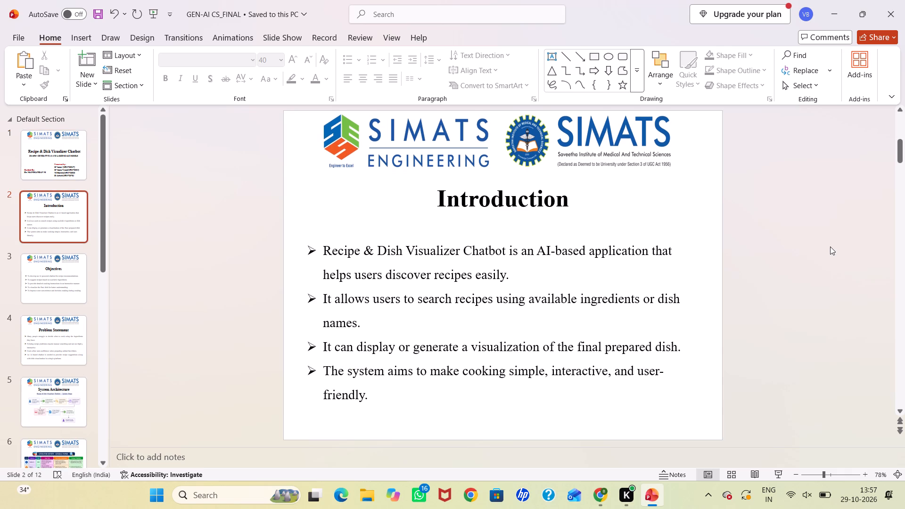
key(Down)
key(Down)
key(Down)
key(Down)
key(Down)
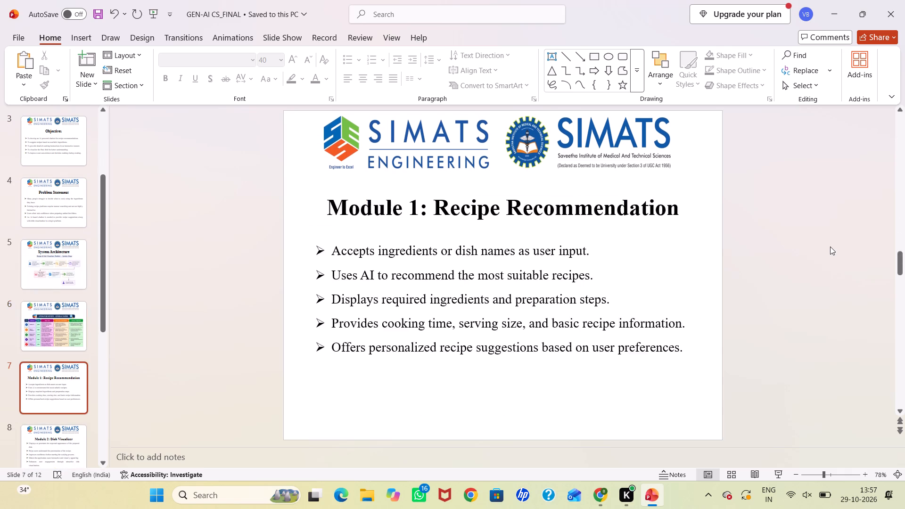
key(Down)
key(Up)
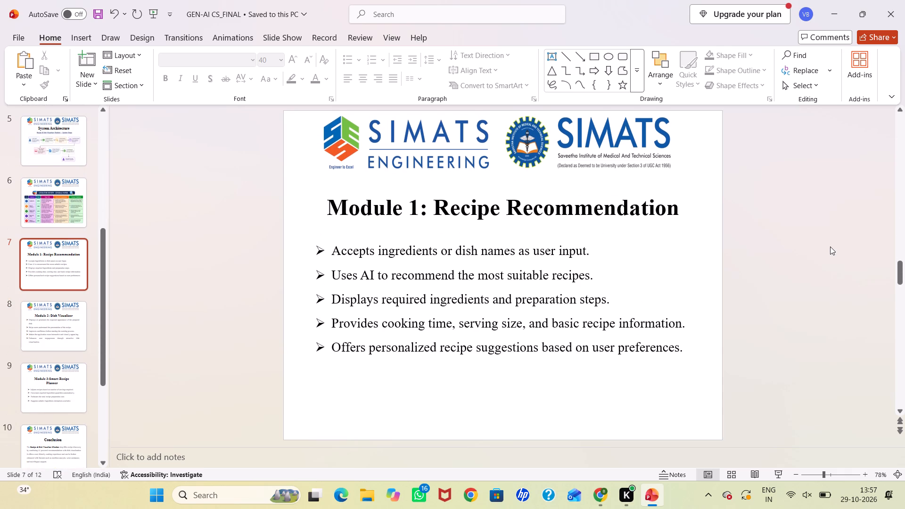
key(Down)
key(Down)
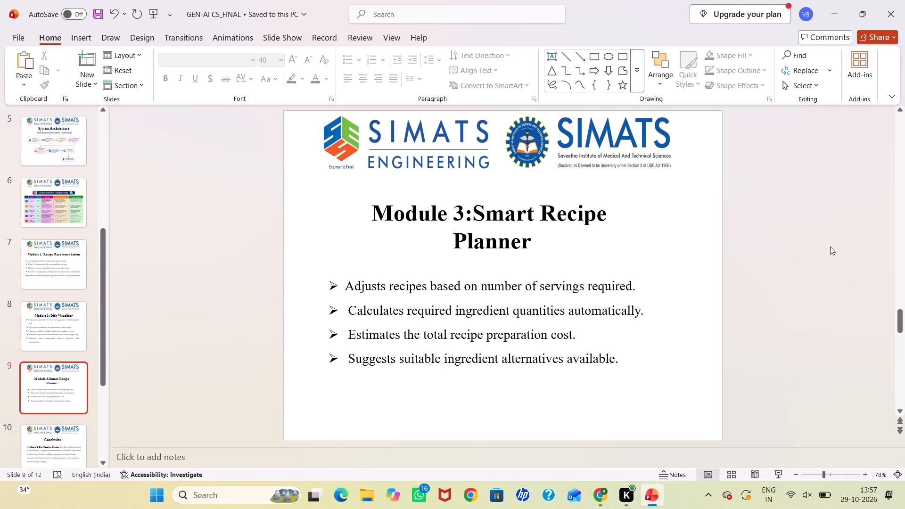
key(Down)
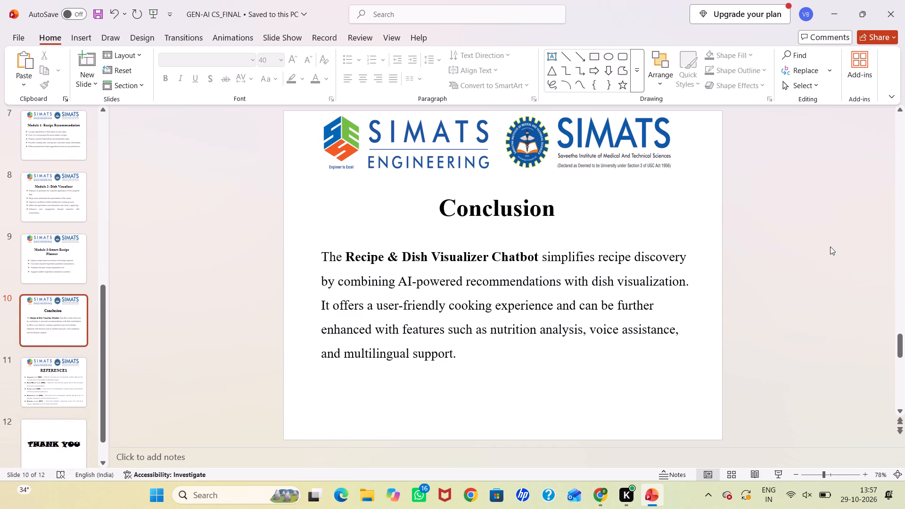
key(Down)
key(Down)
key(Up)
key(Up)
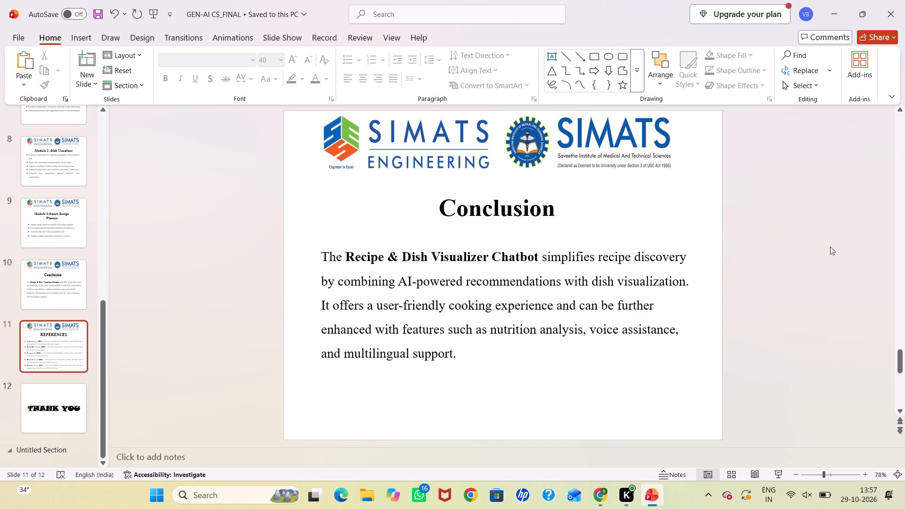
key(Up)
key(Up)
key(Up)
key(Up)
key(Up)
key(Down)
key(Down)
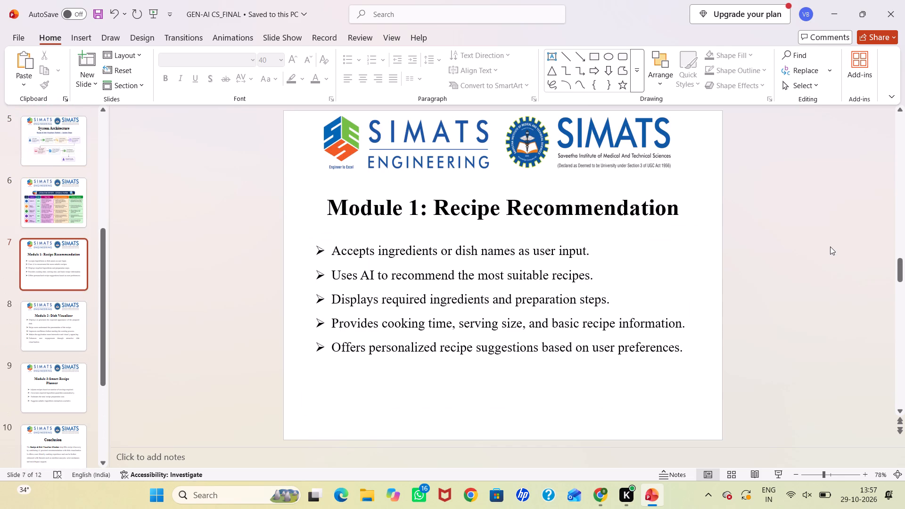
key(Up)
key(Up)
key(Down)
key(Down)
key(Down)
key(Up)
key(Up)
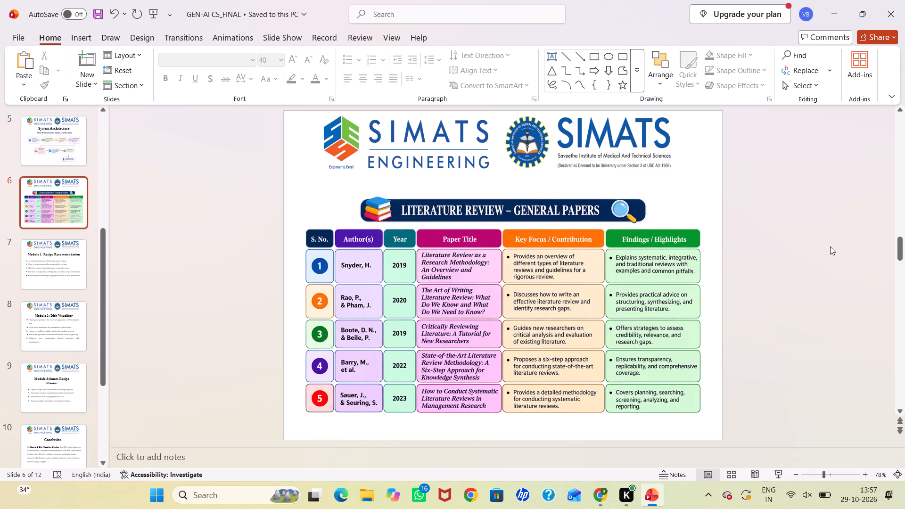
key(Down)
key(Down)
key(Down)
key(Down)
key(Down)
key(Down)
key(Up)
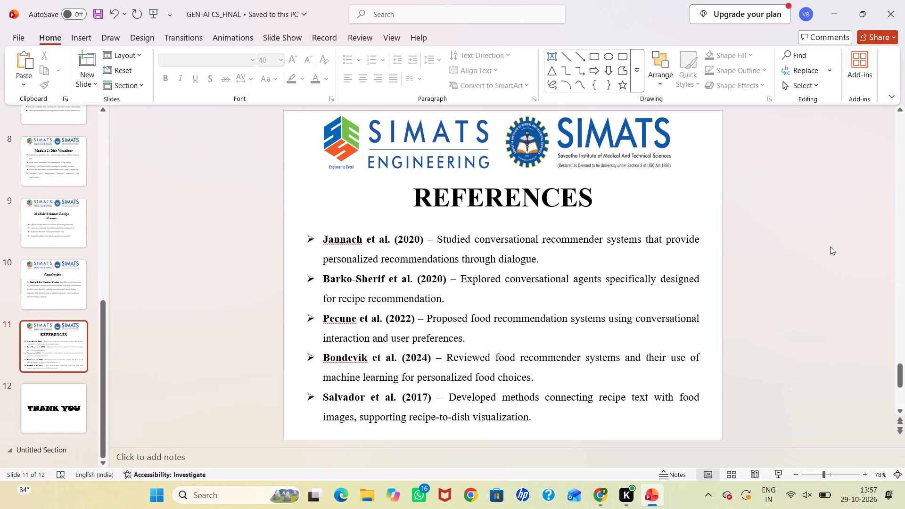
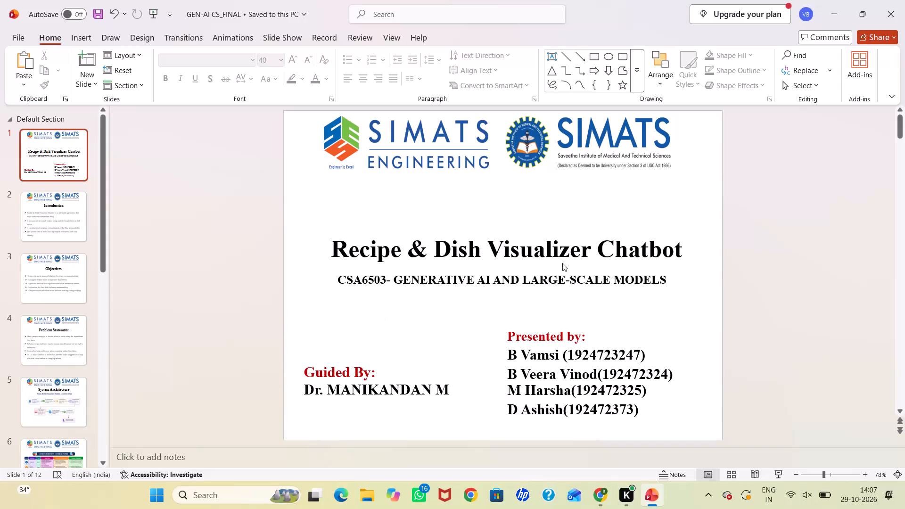
Save a copy of the deck as GEN-AI CS_FINAL, PowerPoint Presentation type, in the Etihcal Hacking folder under Documents.
click(15, 37)
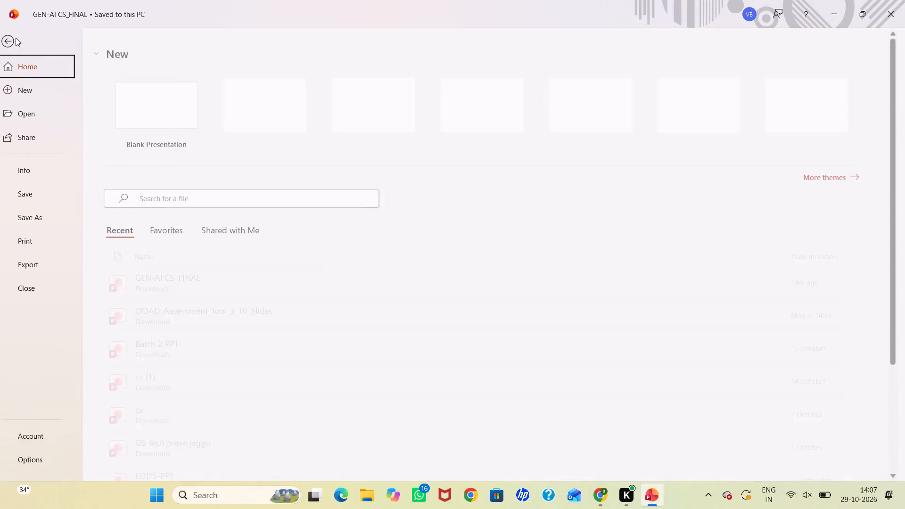
click(54, 217)
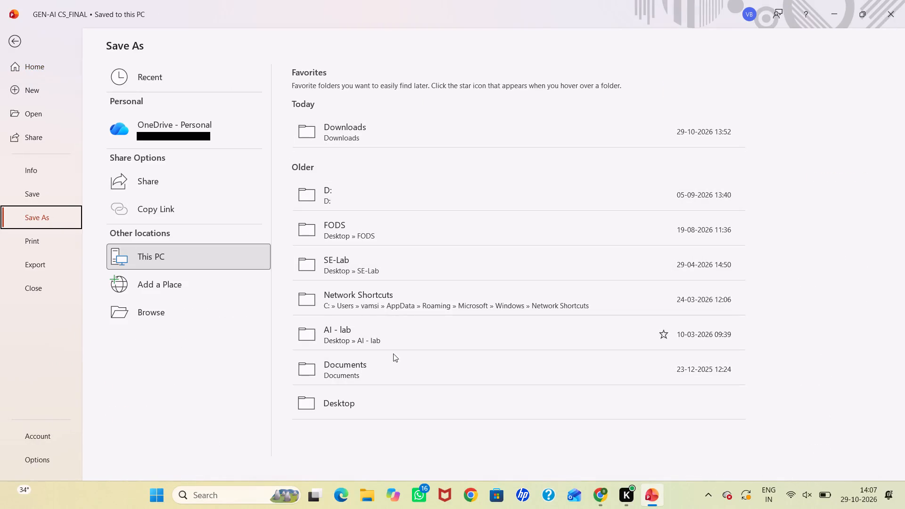
click(345, 118)
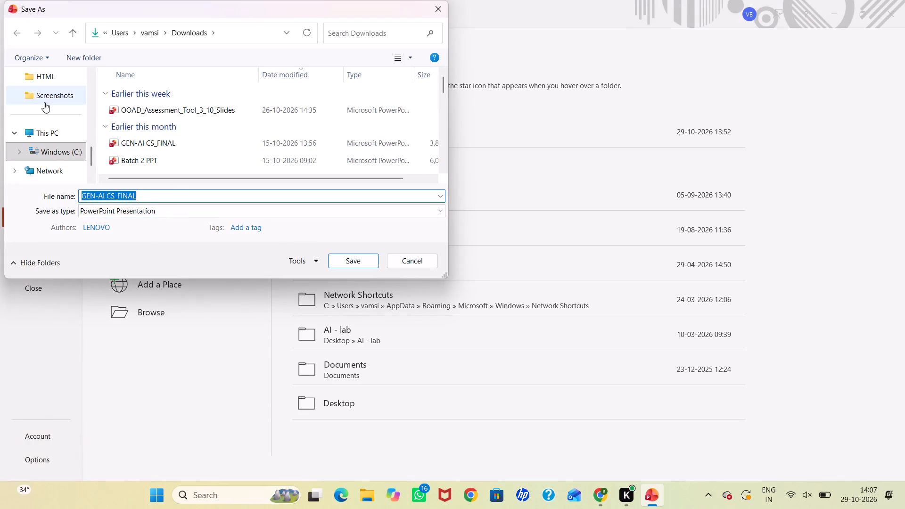
scroll(44, 102, up, 1)
click(55, 115)
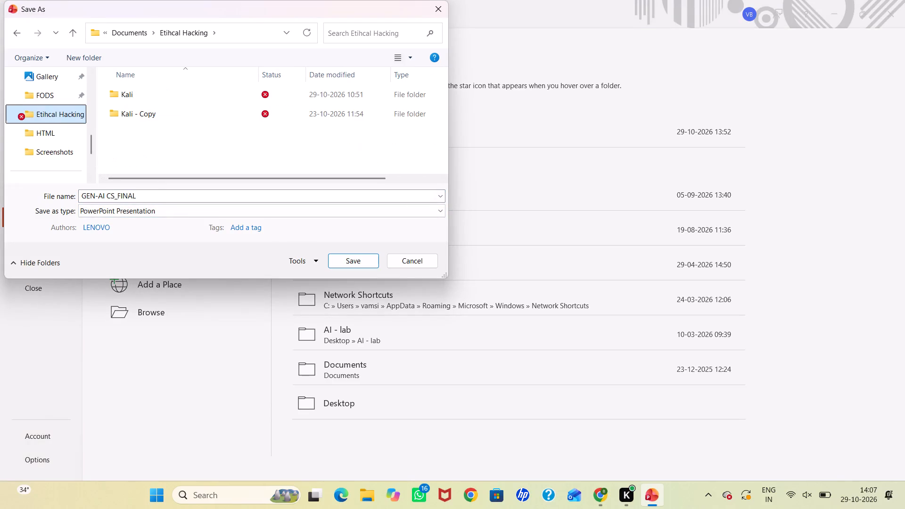
click(191, 198)
click(189, 212)
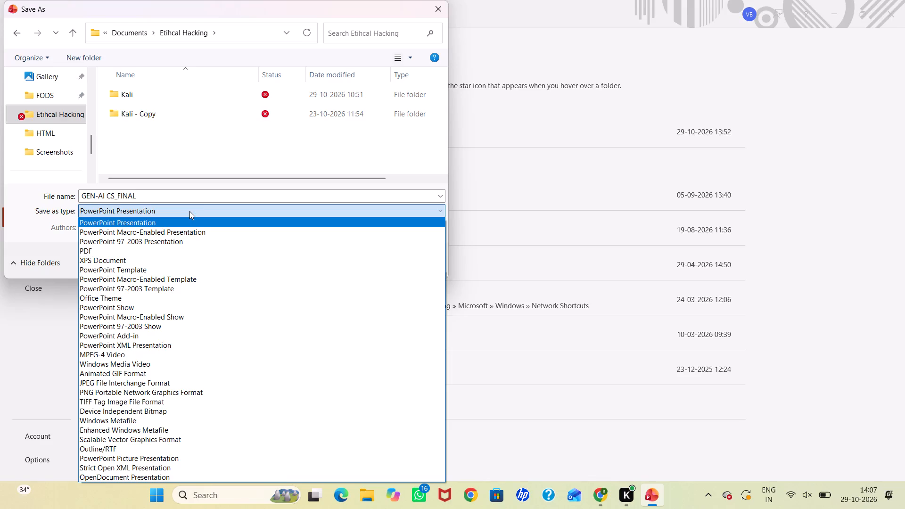
click(191, 209)
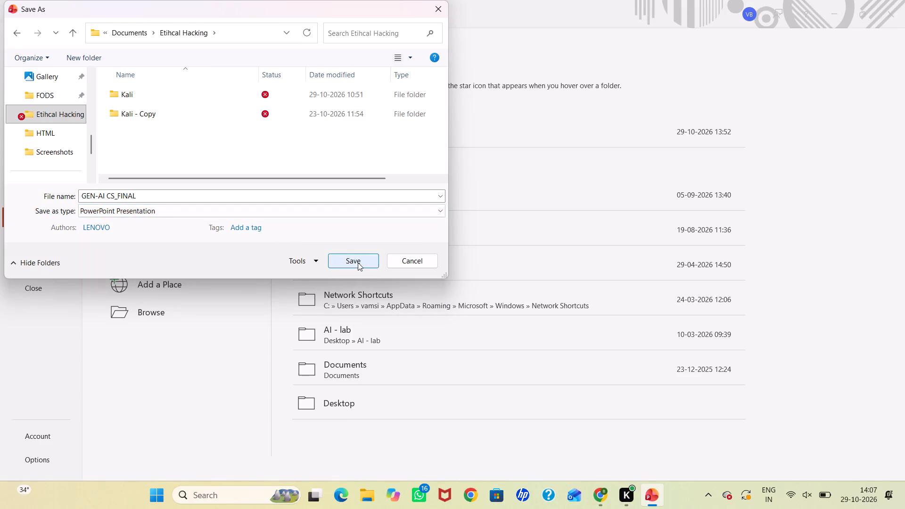
click(358, 262)
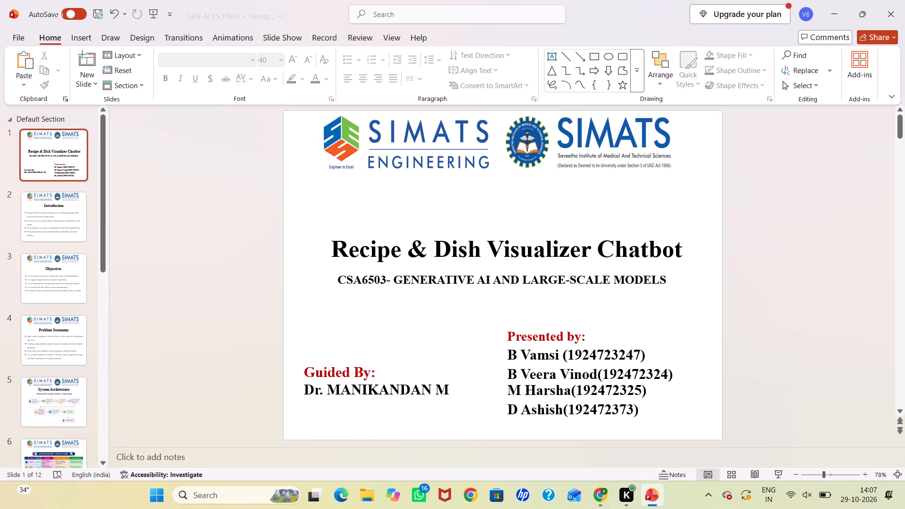
Close the presentation and the browser window holding the CAPSTONE TEAM WITH TITLE spreadsheet.
click(904, 19)
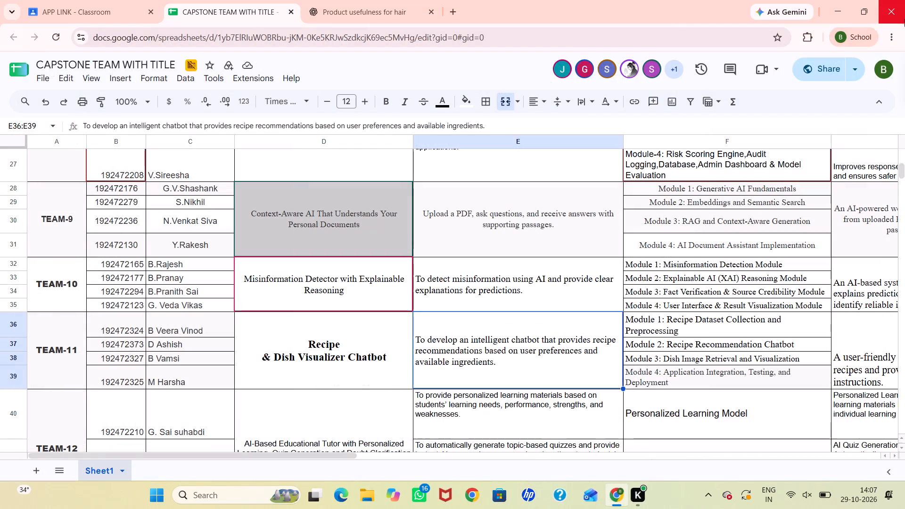
click(904, 11)
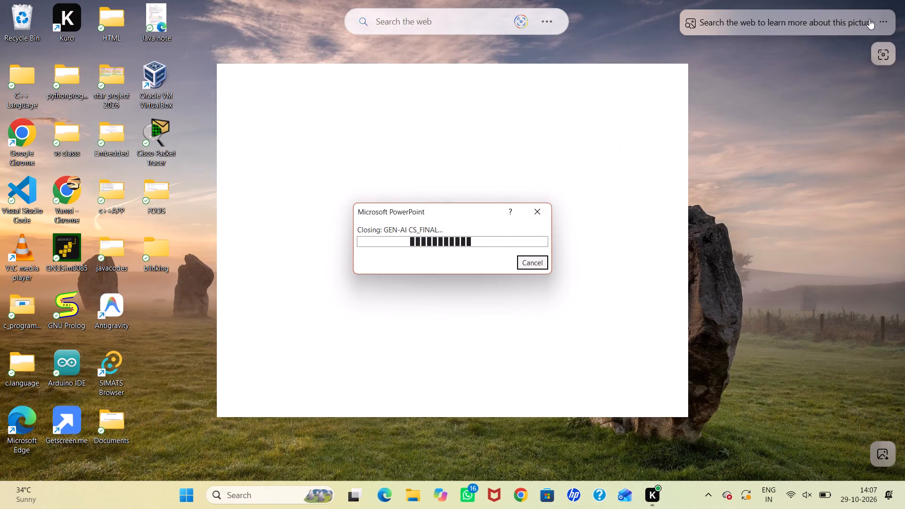